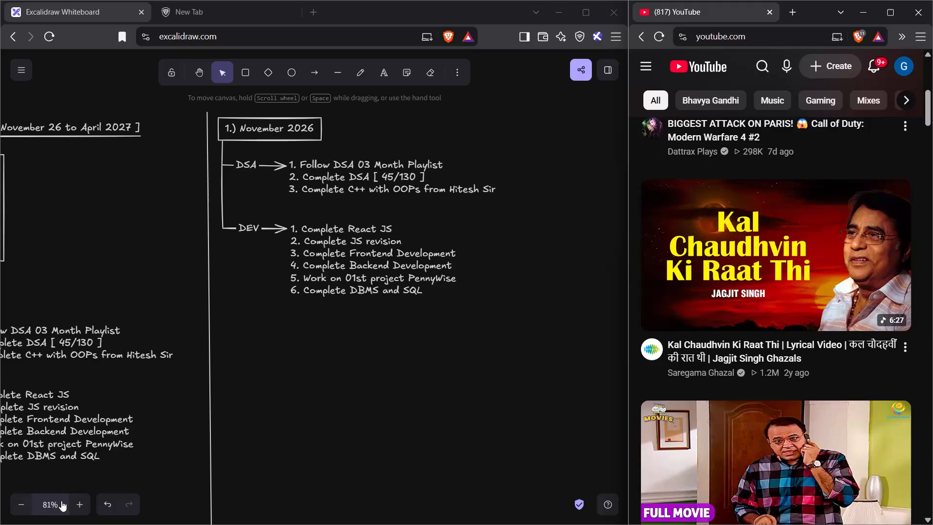
Reset the whiteboard zoom to 100% and view the November 2026 plan with its DSA and DEV lists.
{"action": "left_click", "coordinate": [57, 505]}
{"action": "scroll", "coordinate": [205, 371], "scroll_direction": "up", "scroll_amount": 1}
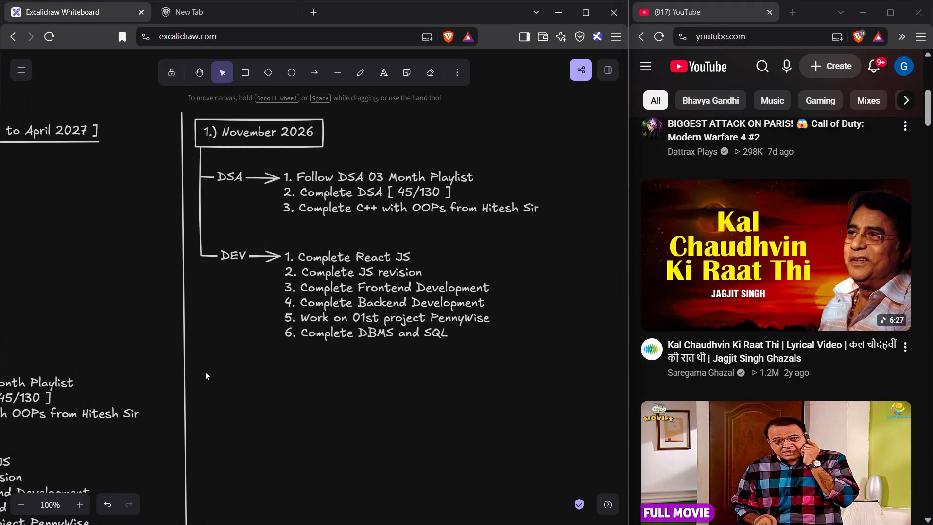
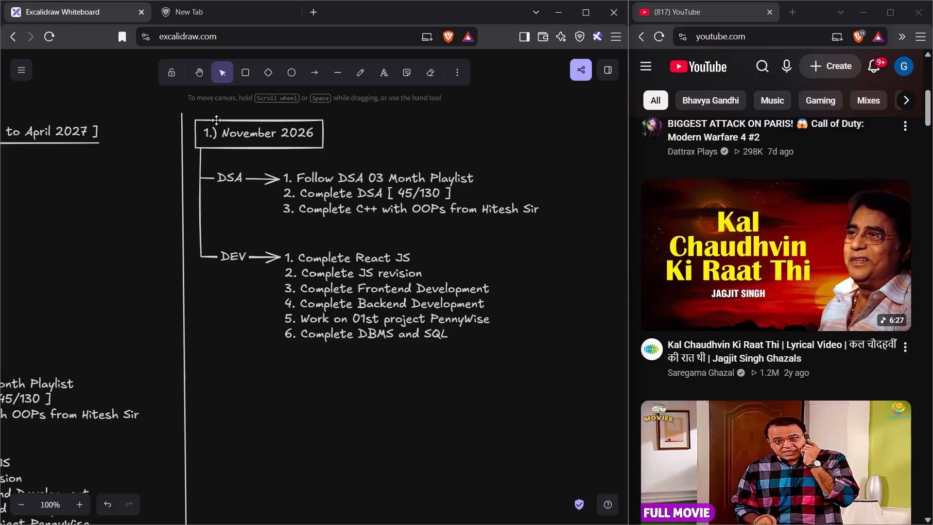
Change the month and year in the heading box of the plan beside the vertical divider to January 2027.
{"action": "double_click", "coordinate": [278, 135]}
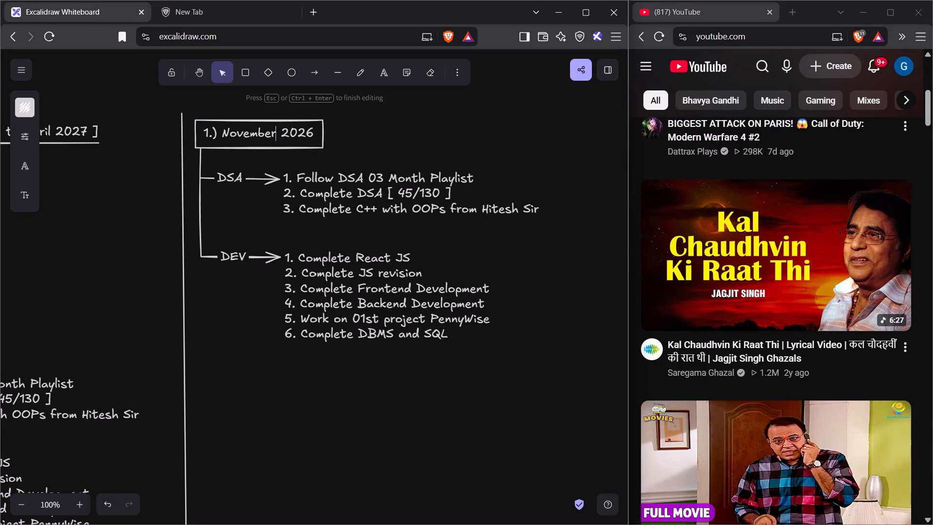
{"action": "key", "text": "Right"}
{"action": "key", "text": "Right"}
{"action": "key", "text": "Right"}
{"action": "key", "text": "Right"}
{"action": "key", "text": "Right"}
{"action": "key", "text": "BackSpace"}
{"action": "key", "text": "7"}
{"action": "key", "text": "Left"}
{"action": "key", "text": "Left"}
{"action": "key", "text": "Left"}
{"action": "key", "text": "ctrl+Left"}
{"action": "key", "text": "Left"}
{"action": "key", "text": "ctrl+BackSpace"}
{"action": "type", "text": "Jan"}
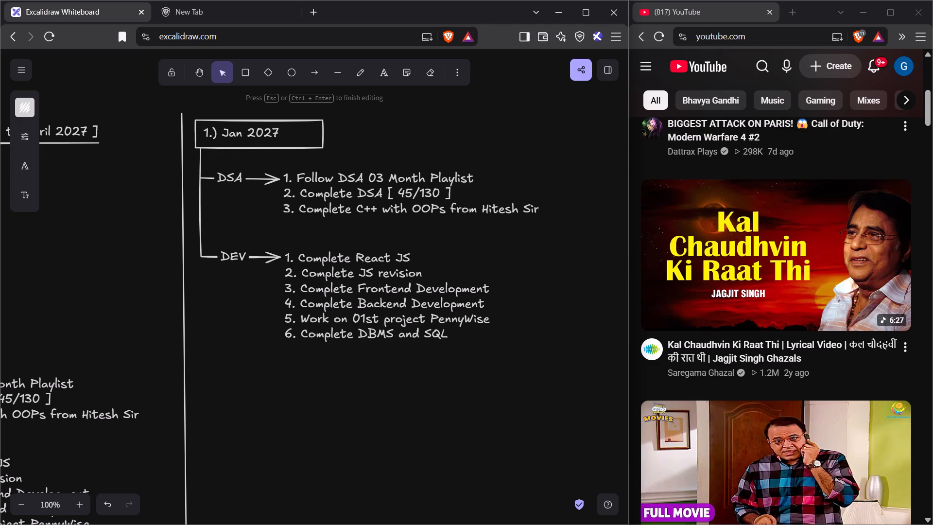
{"action": "type", "text": "uary"}
Renumber the January 2027 heading as 3.) and finish editing it.
{"action": "key", "text": "Left"}
{"action": "key", "text": "Left"}
{"action": "key", "text": "Left"}
{"action": "key", "text": "Left"}
{"action": "key", "text": "Left"}
{"action": "key", "text": "Left"}
{"action": "key", "text": "Left"}
{"action": "key", "text": "Left"}
{"action": "key", "text": "Left"}
{"action": "key", "text": "Left"}
{"action": "key", "text": "BackSpace"}
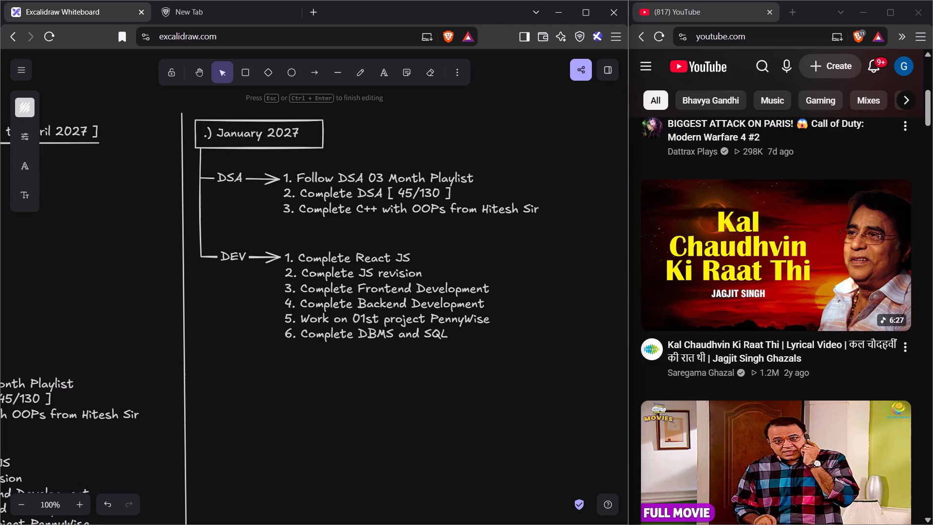
{"action": "key", "text": "3"}
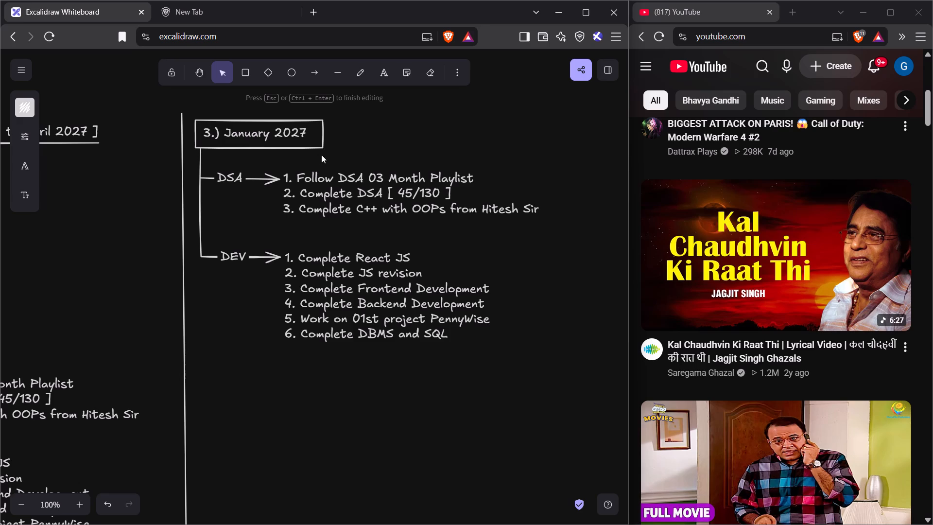
{"action": "left_click", "coordinate": [427, 138]}
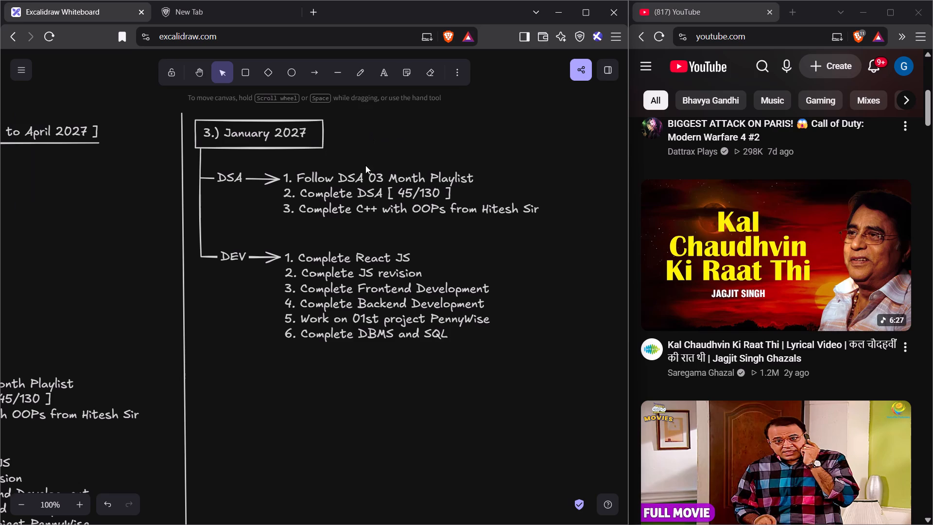
Replace the completed count in January 2027's second DSA item, trying 120 and 130 before leaving it at 1.
{"action": "scroll", "coordinate": [232, 230], "scroll_direction": "right", "scroll_amount": 4}
{"action": "scroll", "coordinate": [232, 230], "scroll_direction": "left", "scroll_amount": 4}
{"action": "scroll", "coordinate": [232, 230], "scroll_direction": "up", "scroll_amount": 1}
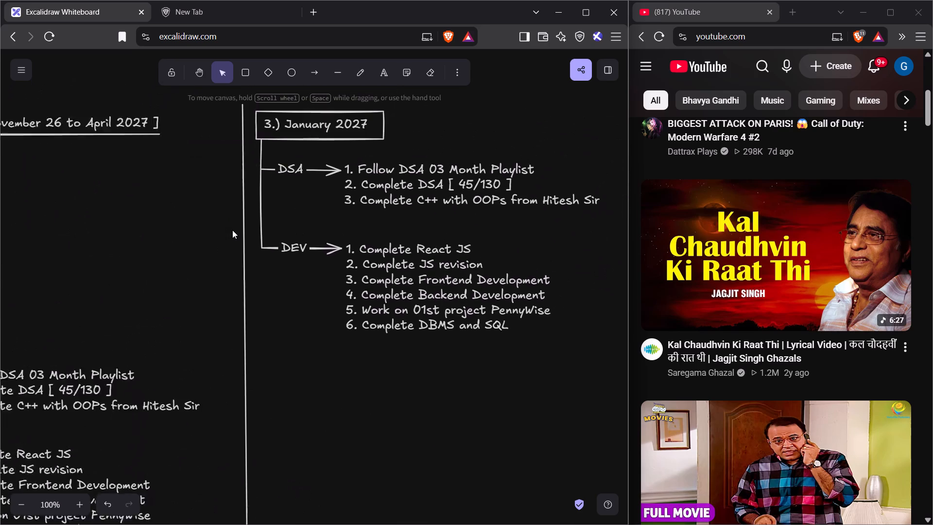
{"action": "scroll", "coordinate": [232, 230], "scroll_direction": "up", "scroll_amount": 1}
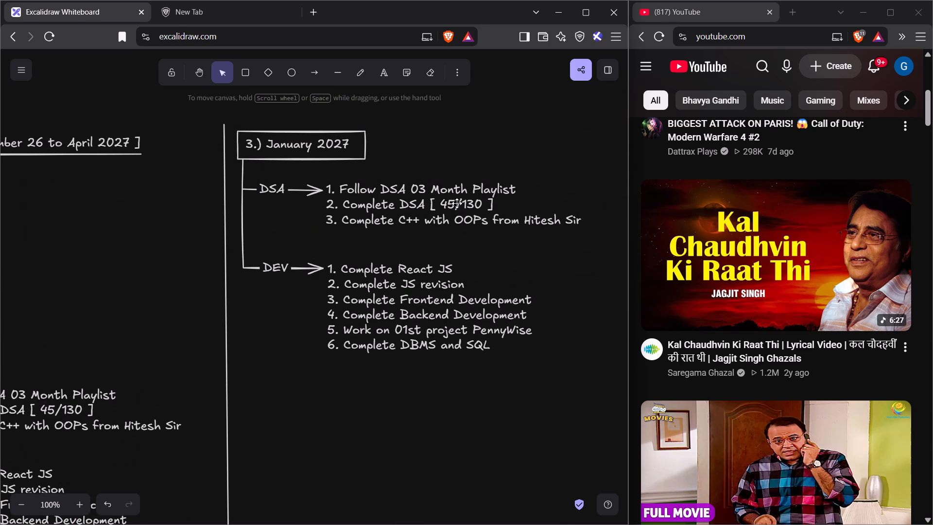
{"action": "double_click", "coordinate": [454, 203]}
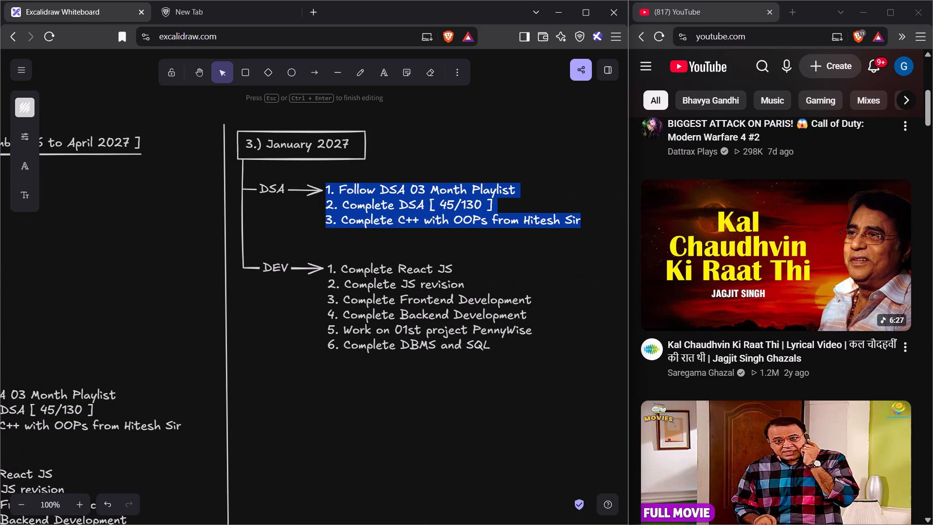
{"action": "left_click", "coordinate": [454, 203]}
{"action": "key", "text": "BackSpace"}
{"action": "key", "text": "BackSpace"}
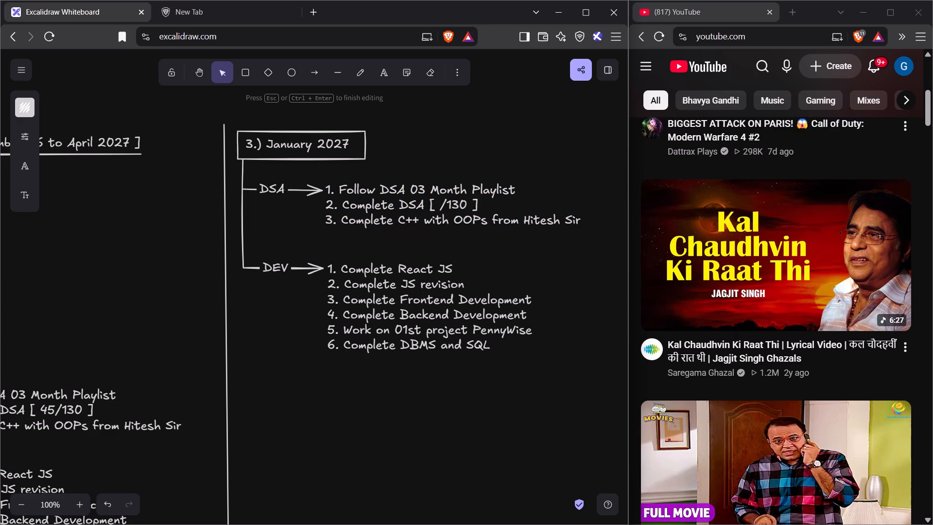
{"action": "type", "text": "120"}
{"action": "key", "text": "BackSpace"}
{"action": "key", "text": "BackSpace"}
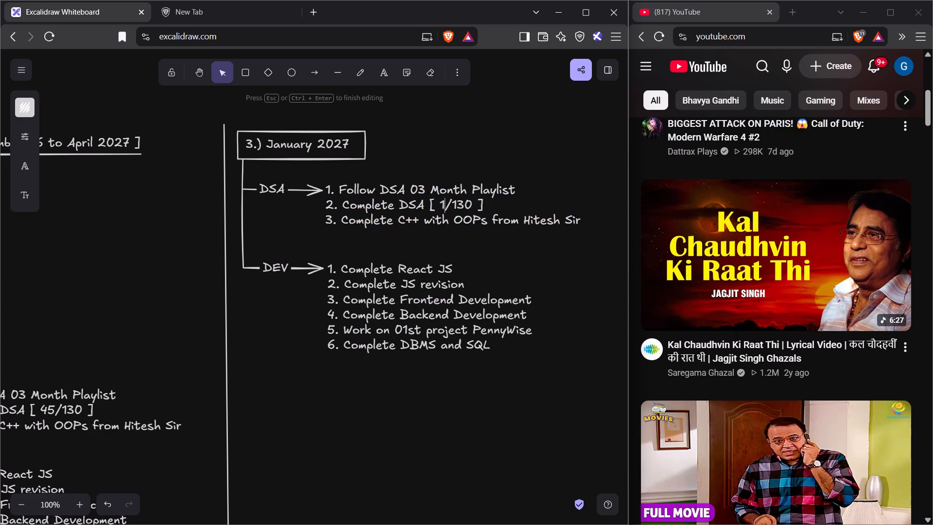
{"action": "type", "text": "30"}
{"action": "key", "text": "BackSpace"}
{"action": "key", "text": "BackSpace"}
{"action": "key", "text": "BackSpace"}
{"action": "type", "text": "12"}
{"action": "key", "text": "BackSpace"}
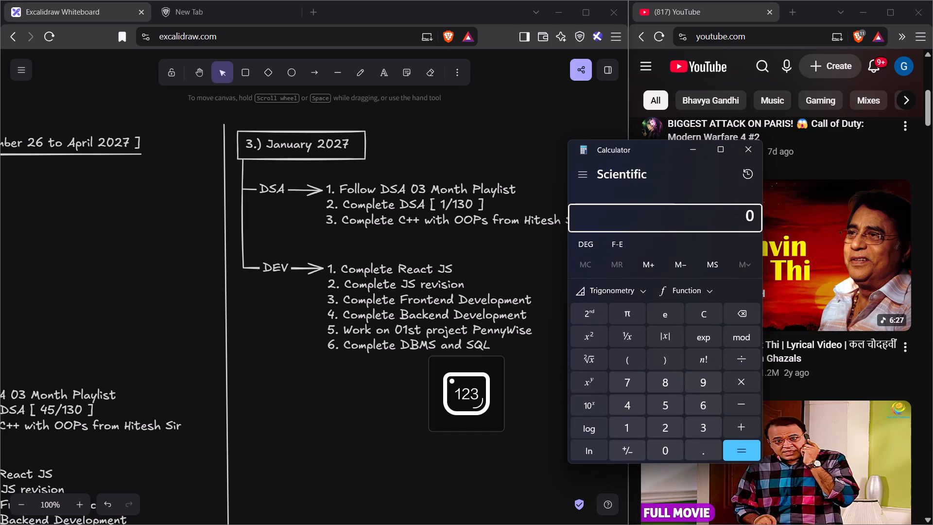
In Calculator, compute 45 + 90, and close it.
{"action": "type", "text": "90"}
{"action": "key", "text": "Return"}
{"action": "type", "text": "45"}
{"action": "key", "text": "Return"}
{"action": "type", "text": "+90"}
{"action": "key", "text": "Return"}
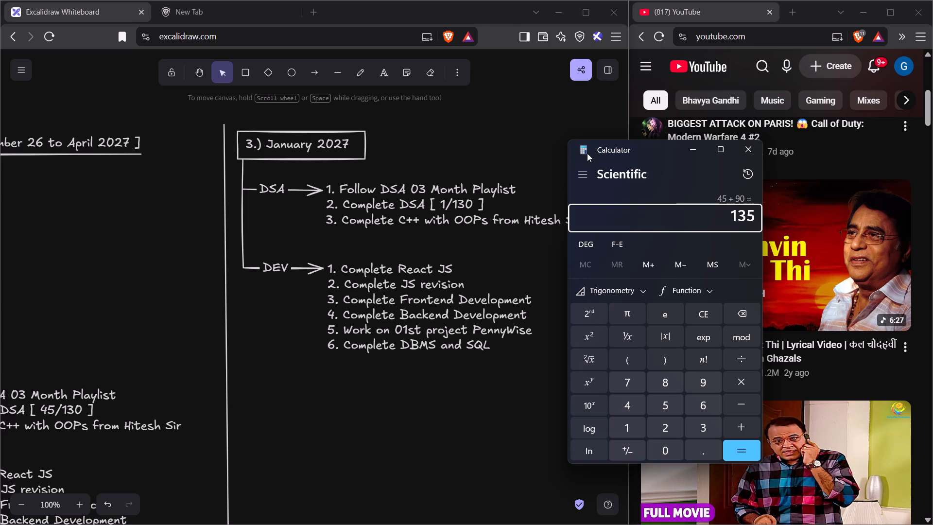
{"action": "left_click", "coordinate": [736, 154]}
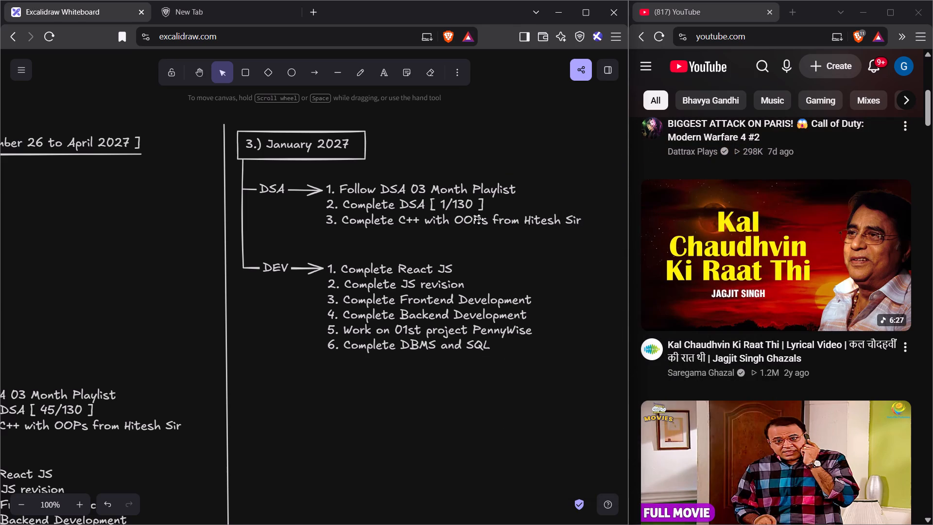
Set the DSA target in January 2027's second DSA item to 130/130.
{"action": "scroll", "coordinate": [479, 219], "scroll_direction": "right", "scroll_amount": 3}
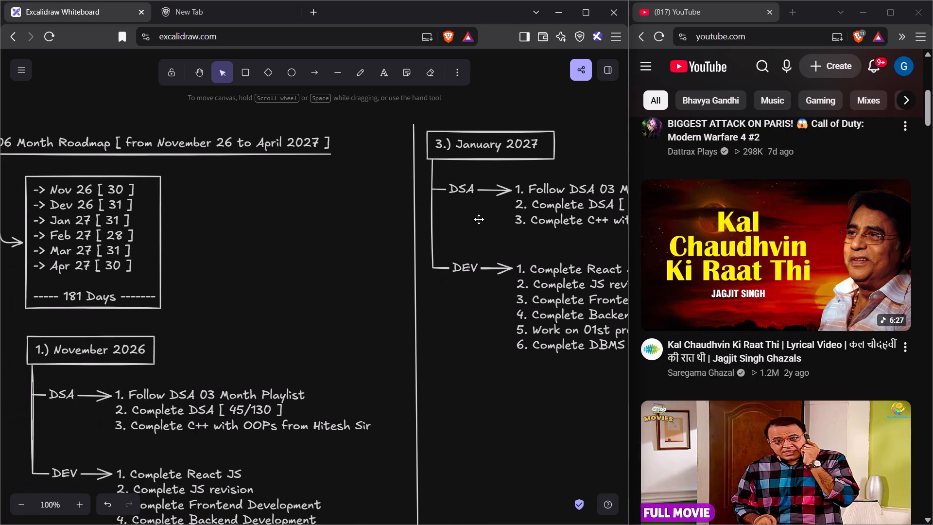
{"action": "scroll", "coordinate": [479, 219], "scroll_direction": "left", "scroll_amount": 6}
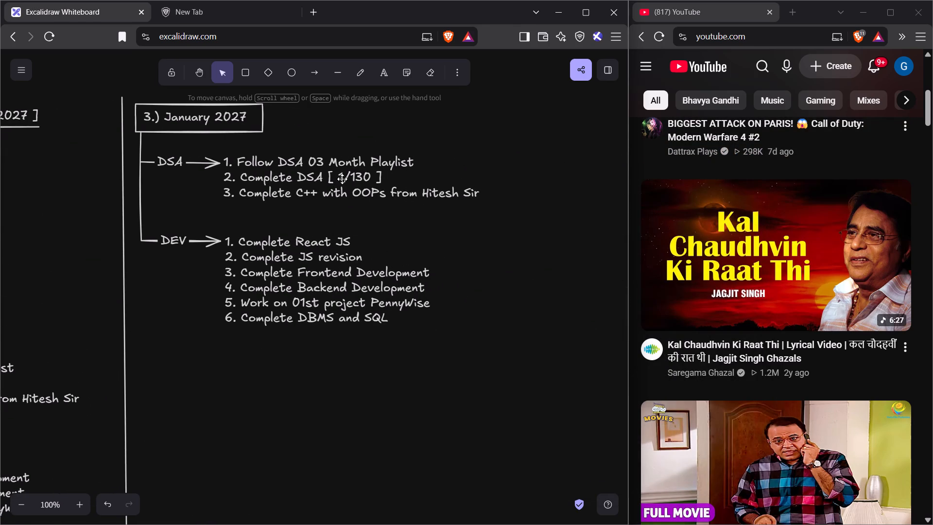
{"action": "left_click", "coordinate": [342, 179]}
{"action": "left_click", "coordinate": [342, 179]}
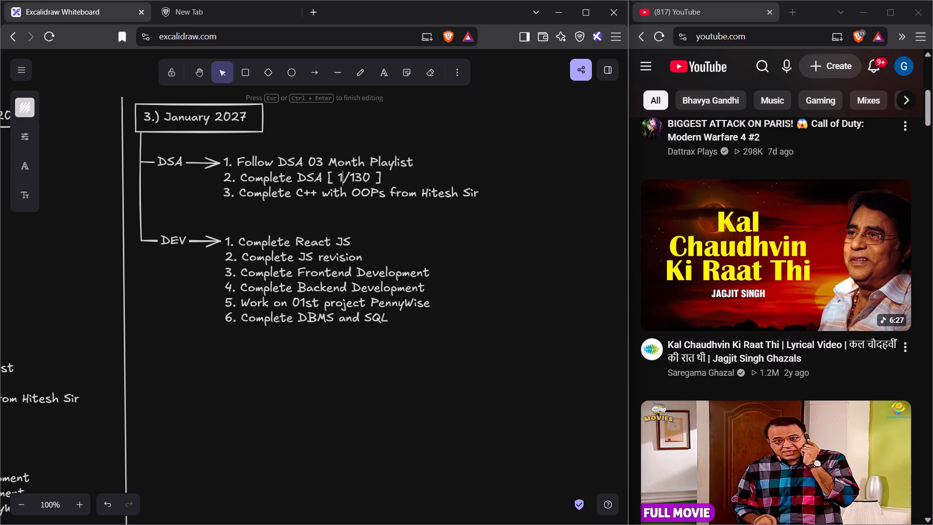
{"action": "type", "text": "30"}
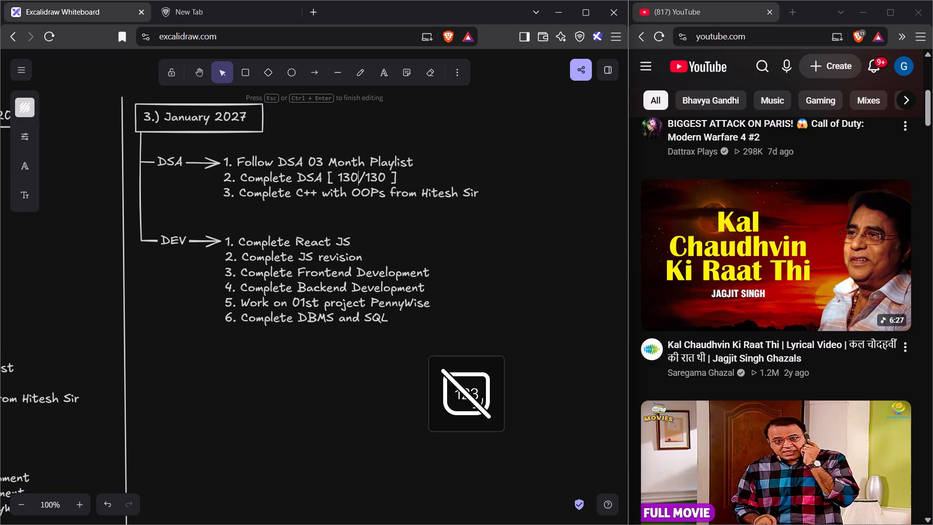
Delete everything after the word "Complete" in January 2027's third DSA item.
{"action": "key", "text": "End"}
{"action": "key", "text": "Down"}
{"action": "key", "text": "End"}
{"action": "key", "text": "ctrl+BackSpace"}
{"action": "key", "text": "ctrl+BackSpace"}
{"action": "key", "text": "ctrl+BackSpace"}
{"action": "key", "text": "ctrl+BackSpace"}
{"action": "key", "text": "ctrl+BackSpace"}
{"action": "key", "text": "ctrl+BackSpace"}
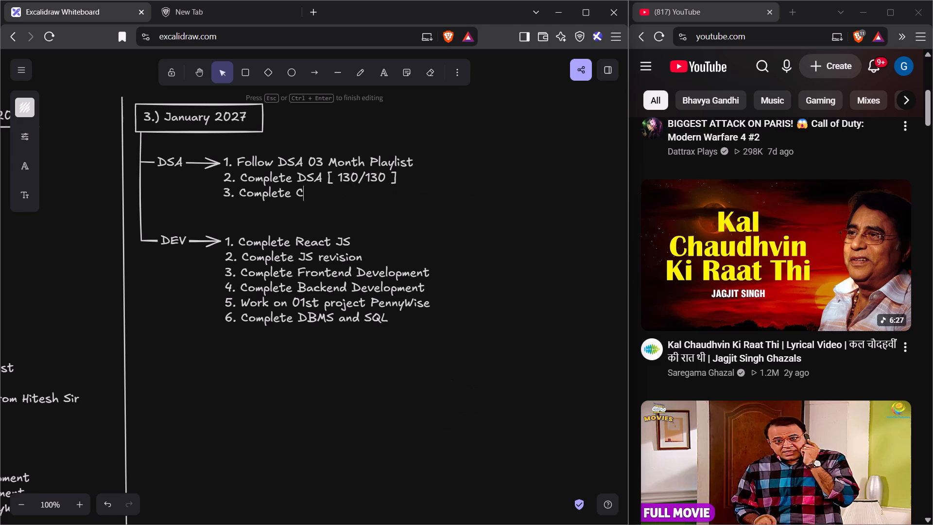
{"action": "key", "text": "ctrl+BackSpace"}
Look over the November and December 2026 DSA and DEV lists alongside the January 2027 plan.
{"action": "scroll", "coordinate": [342, 179], "scroll_direction": "right", "scroll_amount": 4}
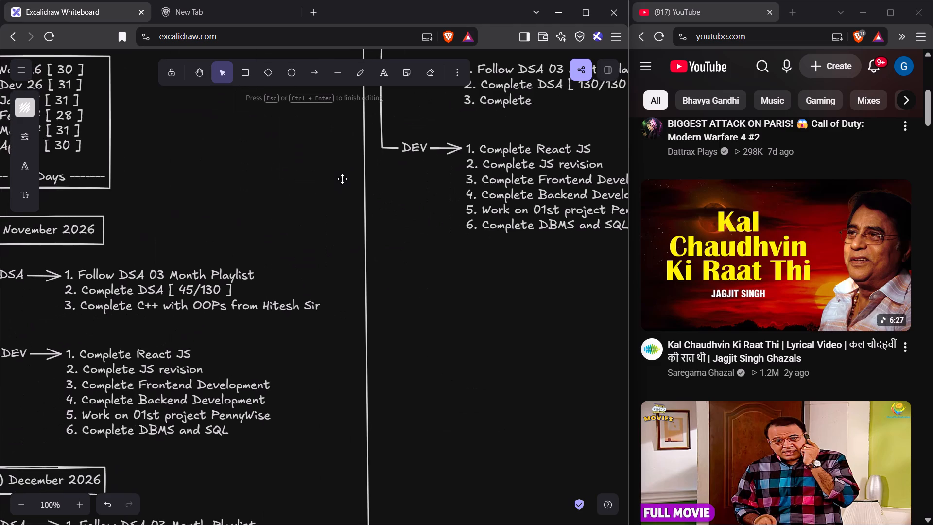
{"action": "scroll", "coordinate": [342, 179], "scroll_direction": "down", "scroll_amount": 2}
{"action": "scroll", "coordinate": [342, 179], "scroll_direction": "left", "scroll_amount": 2}
{"action": "scroll", "coordinate": [342, 179], "scroll_direction": "up", "scroll_amount": 1}
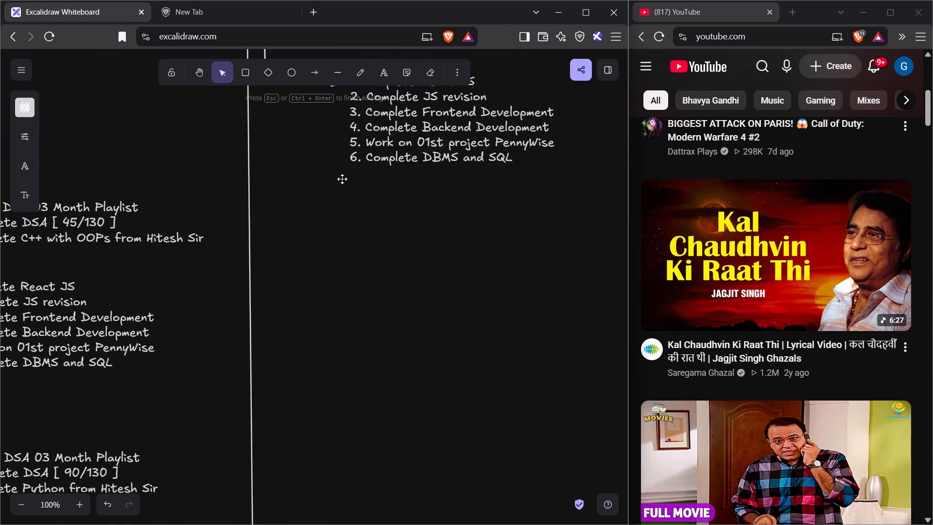
{"action": "scroll", "coordinate": [342, 179], "scroll_direction": "up", "scroll_amount": 2}
{"action": "scroll", "coordinate": [416, 220], "scroll_direction": "left", "scroll_amount": 1}
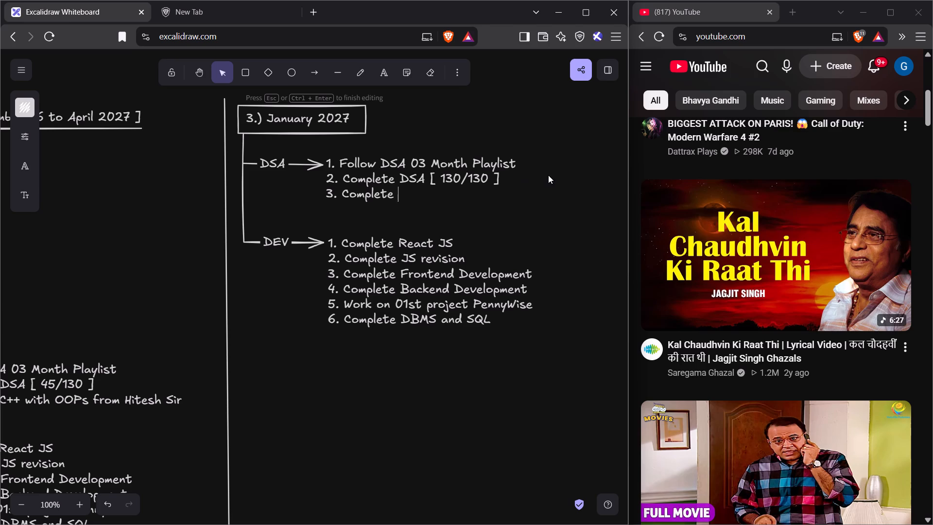
{"action": "scroll", "coordinate": [587, 257], "scroll_direction": "down", "scroll_amount": 1}
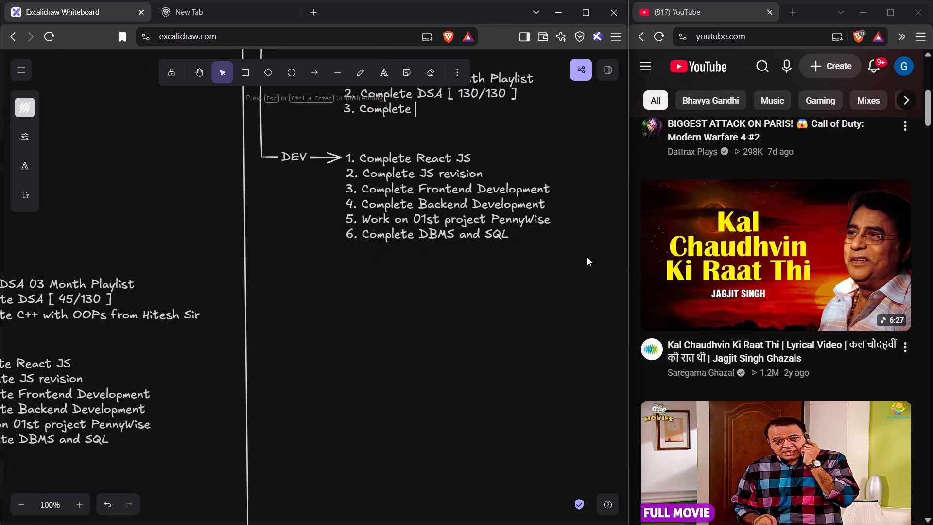
Switch to YouTube and browse the recommended videos in the home feed.
{"action": "scroll", "coordinate": [819, 297], "scroll_direction": "down", "scroll_amount": 5}
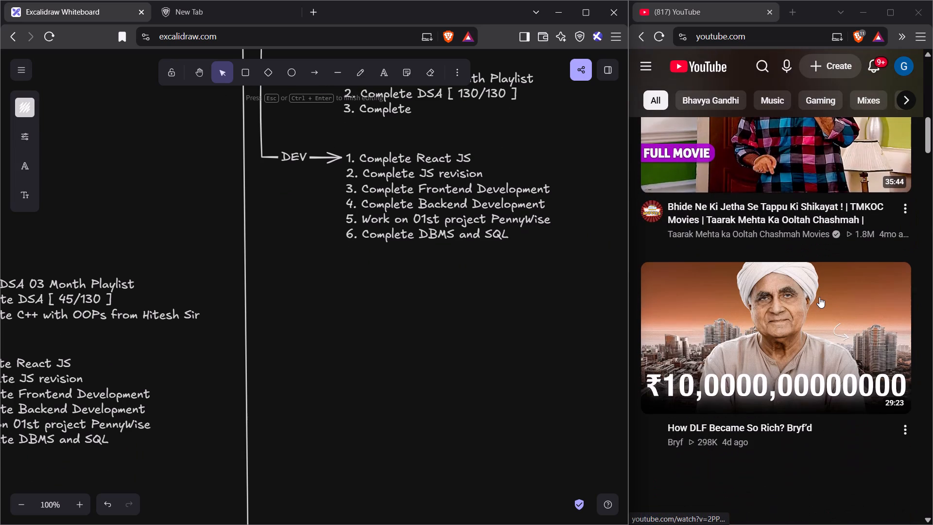
{"action": "scroll", "coordinate": [819, 297], "scroll_direction": "down", "scroll_amount": 6}
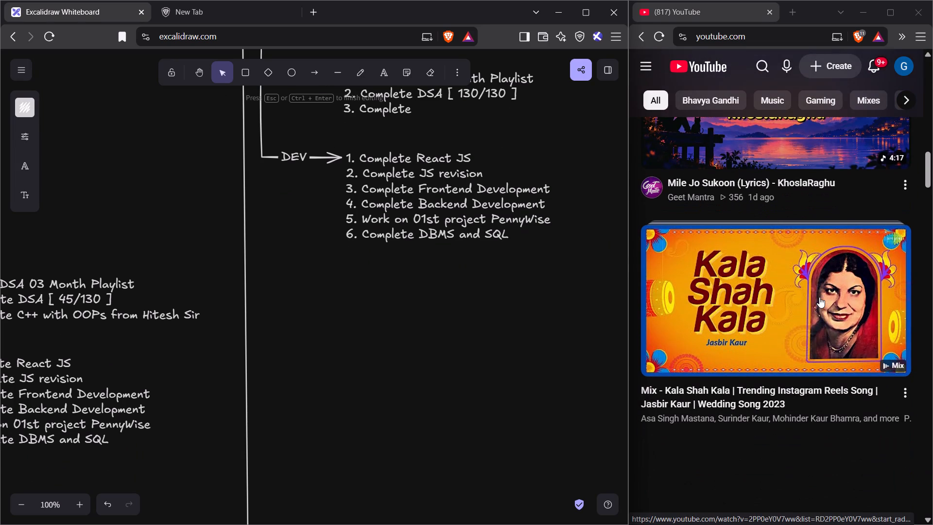
{"action": "scroll", "coordinate": [819, 297], "scroll_direction": "down", "scroll_amount": 2}
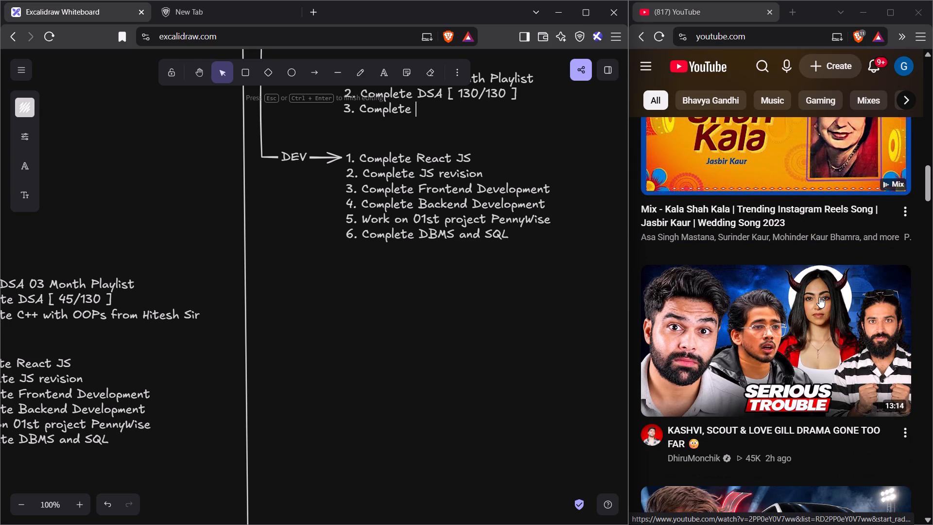
{"action": "scroll", "coordinate": [819, 297], "scroll_direction": "down", "scroll_amount": 2}
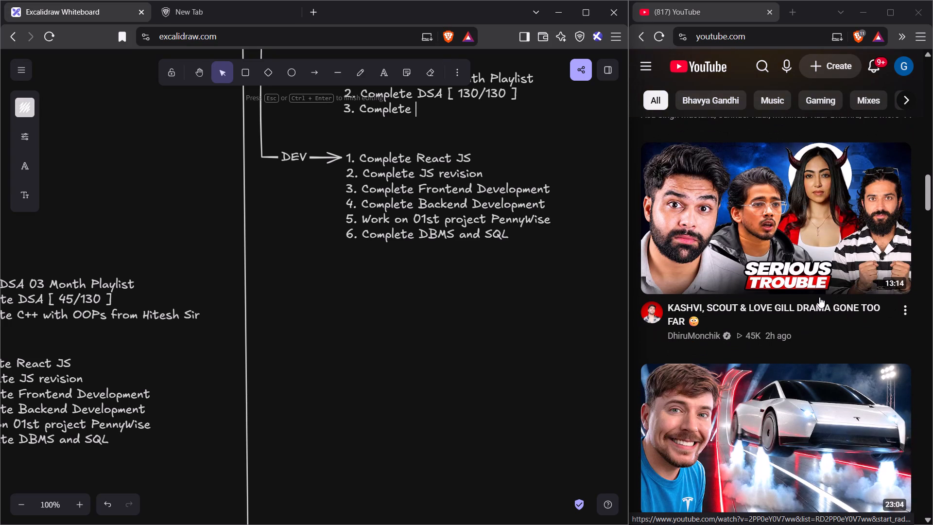
{"action": "scroll", "coordinate": [819, 297], "scroll_direction": "down", "scroll_amount": 4}
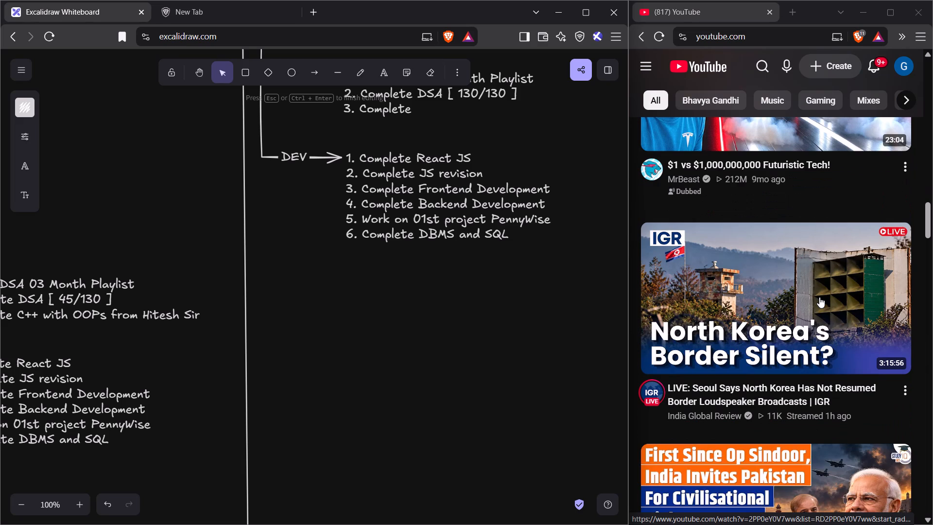
{"action": "scroll", "coordinate": [819, 297], "scroll_direction": "down", "scroll_amount": 3}
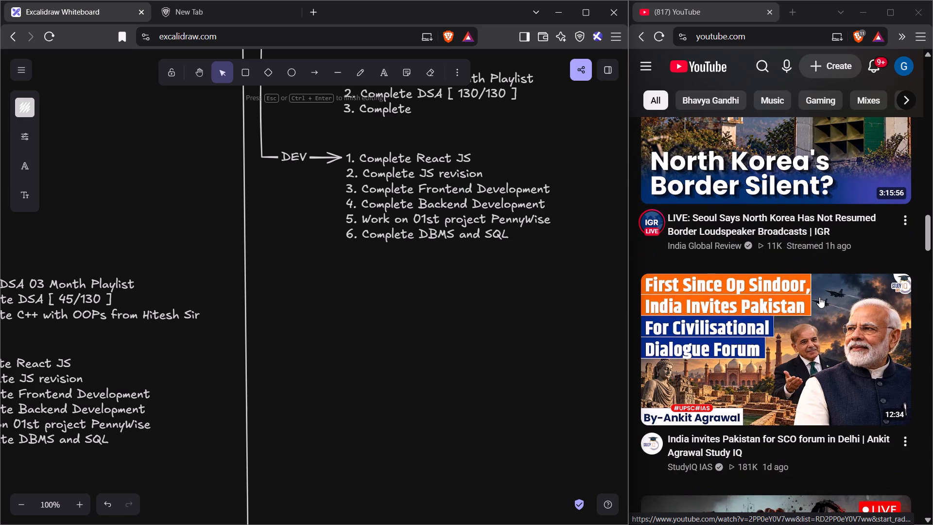
Play the LIV Comedy Taarak Mehta Ka Ooltah Chashmah video, 40:57 long, from the YouTube home feed.
{"action": "scroll", "coordinate": [819, 297], "scroll_direction": "down", "scroll_amount": 4}
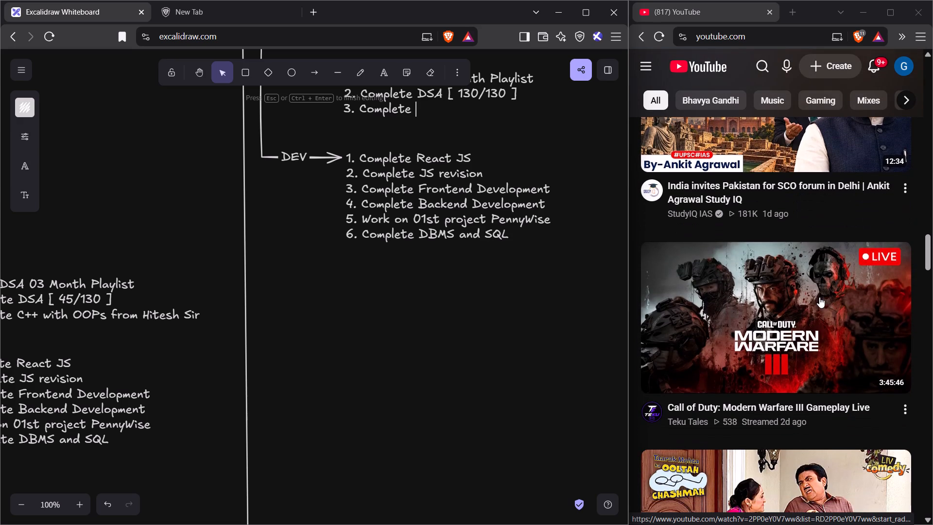
{"action": "scroll", "coordinate": [819, 297], "scroll_direction": "down", "scroll_amount": 4}
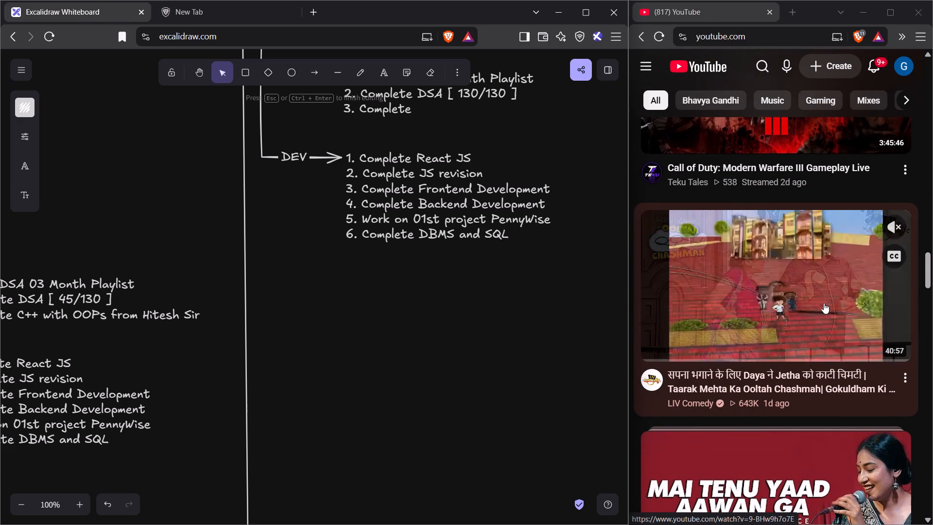
{"action": "left_click", "coordinate": [824, 303]}
On the Excalidraw whiteboard, replace the text of January 2027's third DSA item with "Take Part in Contest online".
{"action": "scroll", "coordinate": [526, 202], "scroll_direction": "up", "scroll_amount": 2}
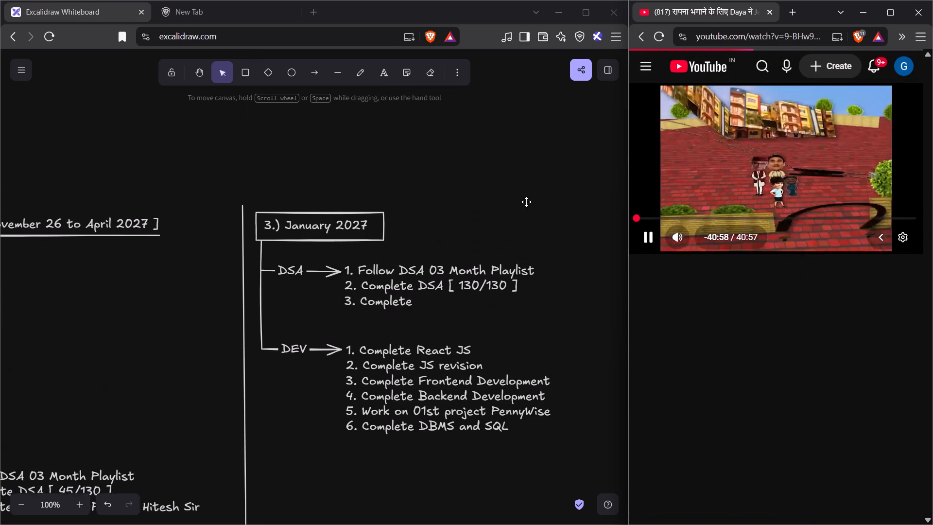
{"action": "scroll", "coordinate": [526, 202], "scroll_direction": "up", "scroll_amount": 1}
{"action": "left_click", "coordinate": [426, 313]}
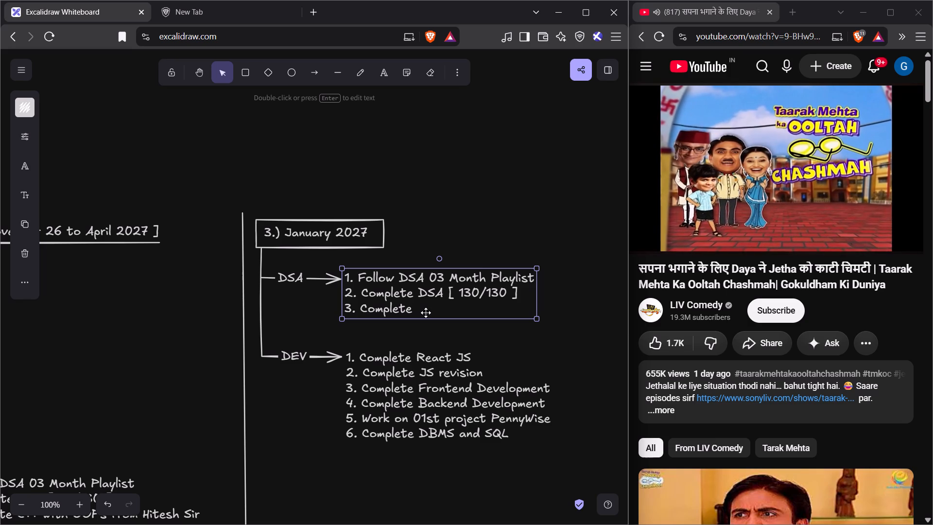
{"action": "scroll", "coordinate": [426, 313], "scroll_direction": "up", "scroll_amount": 1}
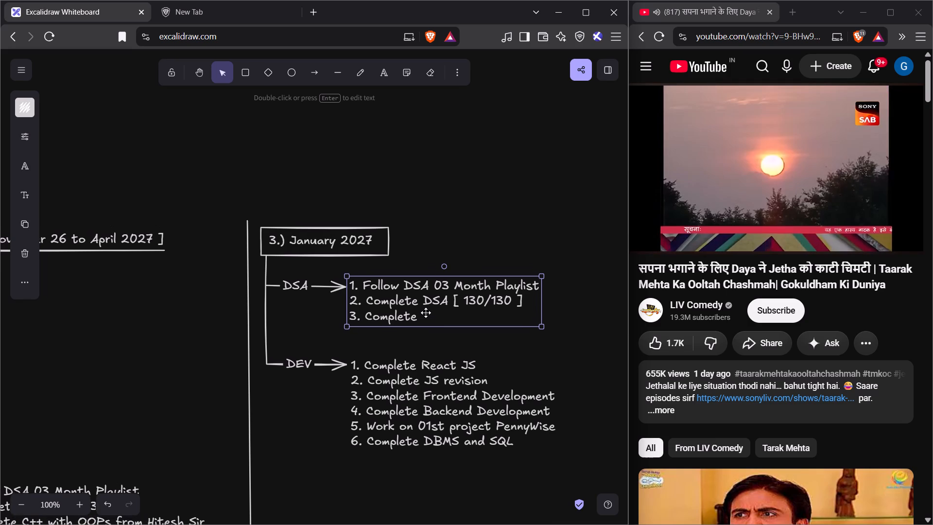
{"action": "left_click", "coordinate": [426, 313]}
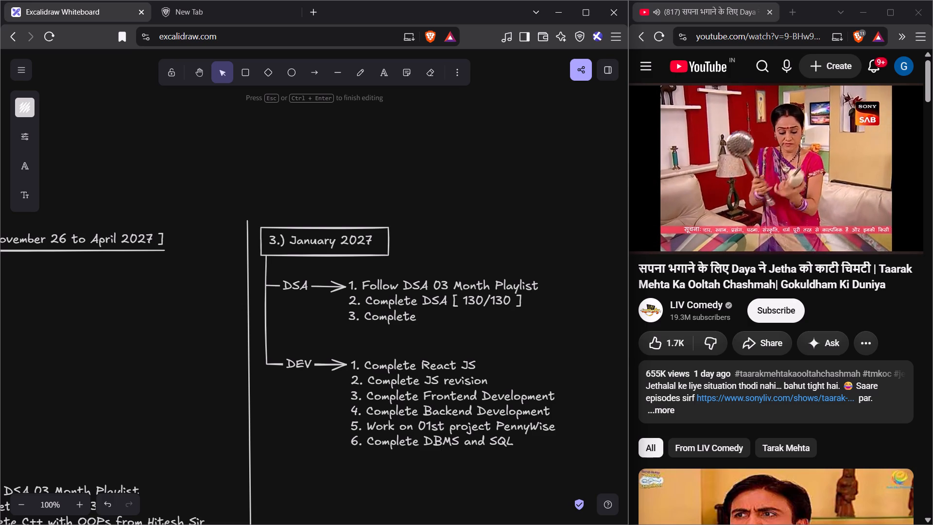
{"action": "key", "text": "ctrl+BackSpace"}
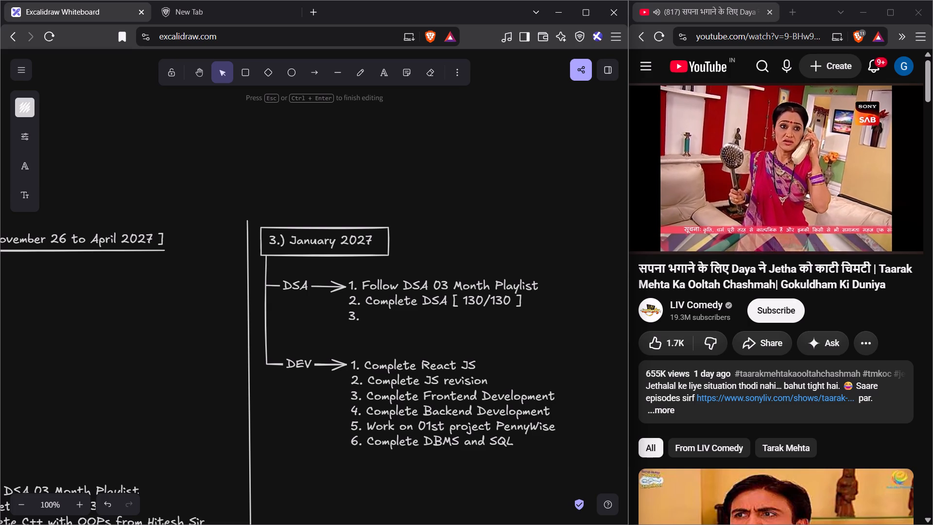
{"action": "type", "text": "Take Part in Contest"}
{"action": "key", "text": "space"}
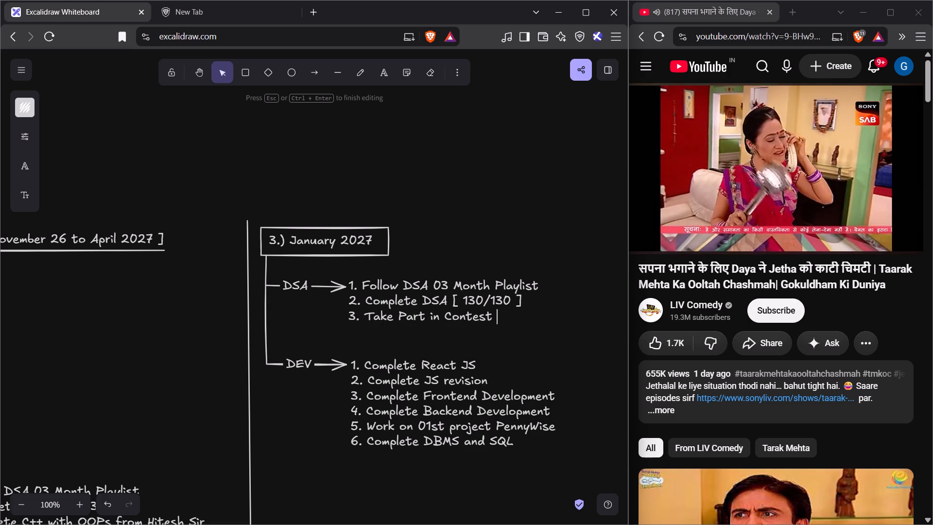
{"action": "type", "text": "online"}
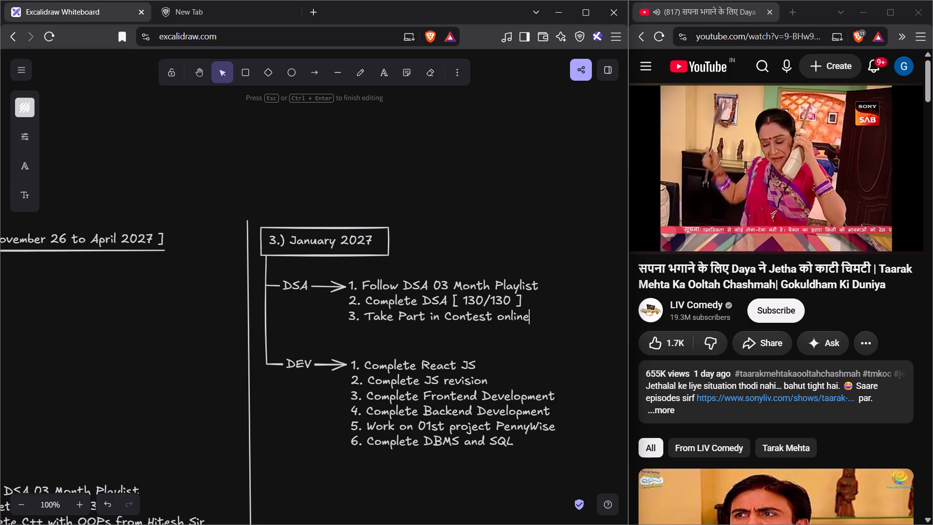
{"action": "left_click", "coordinate": [496, 232]}
Clear January 2027's entire DEV list and start it again with the item "1. Practice MERN Stack".
{"action": "scroll", "coordinate": [496, 232], "scroll_direction": "down", "scroll_amount": 2}
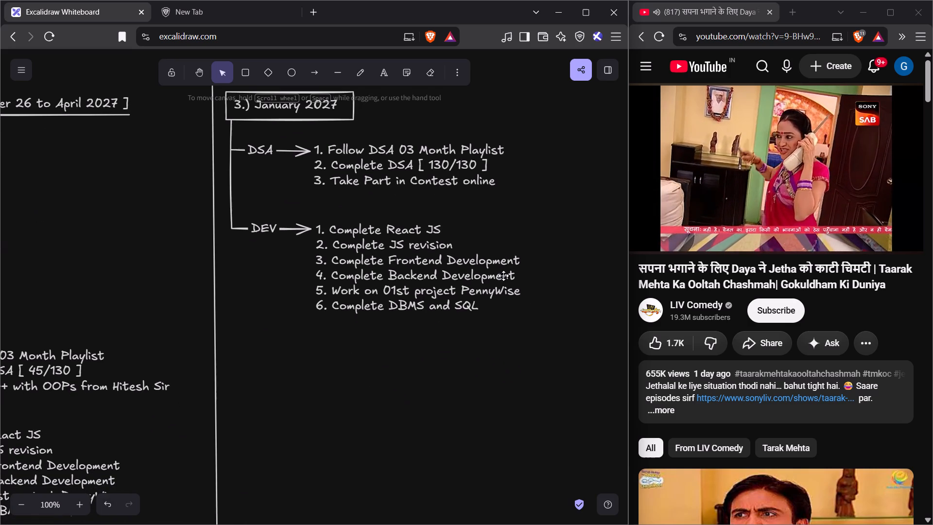
{"action": "double_click", "coordinate": [489, 307]}
{"action": "key", "text": "ctrl+BackSpace"}
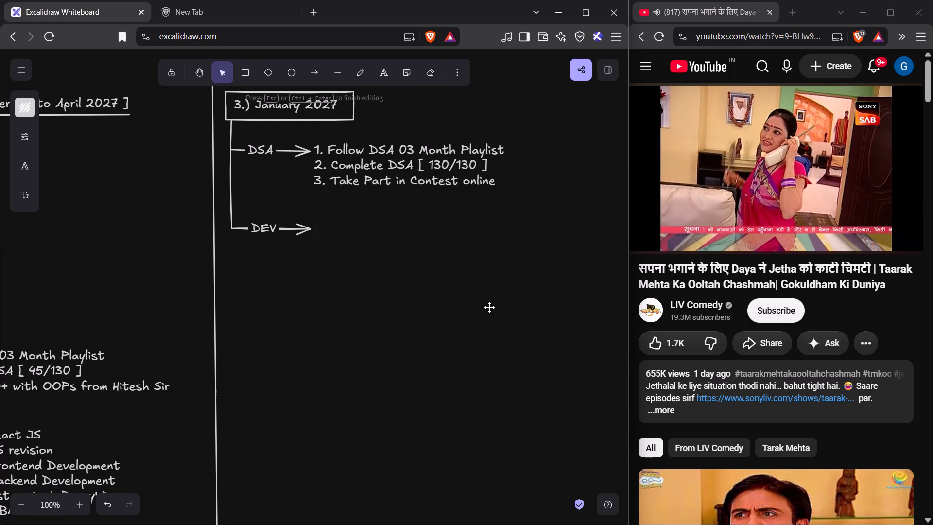
{"action": "type", "text": "1."}
{"action": "key", "text": "space"}
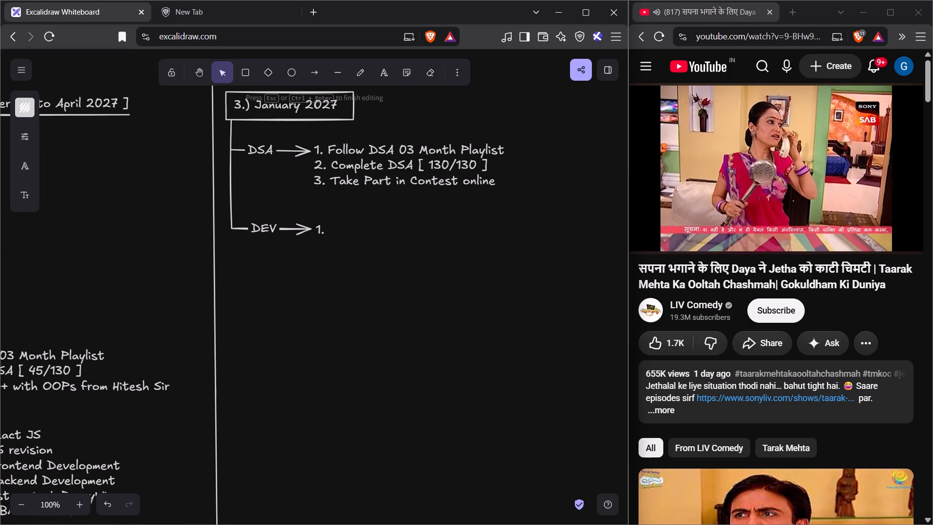
{"action": "type", "text": "Com"}
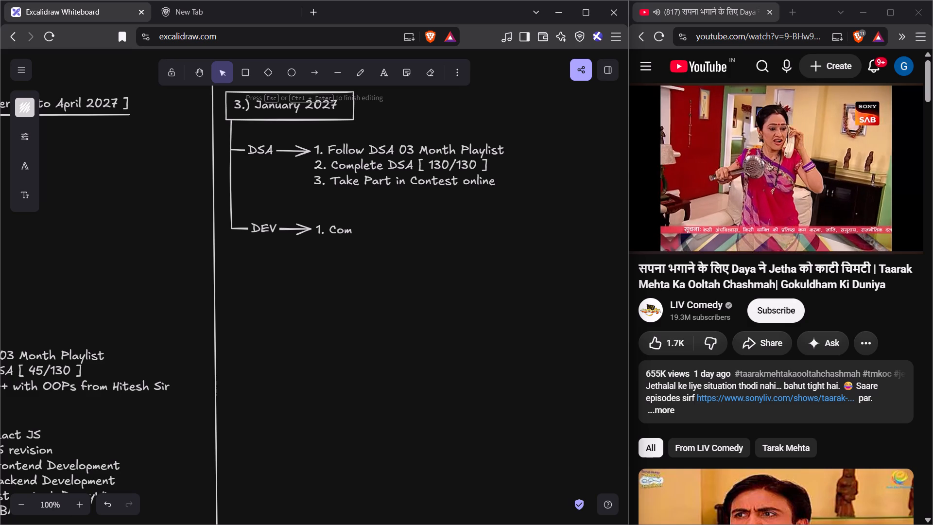
{"action": "type", "text": "plete"}
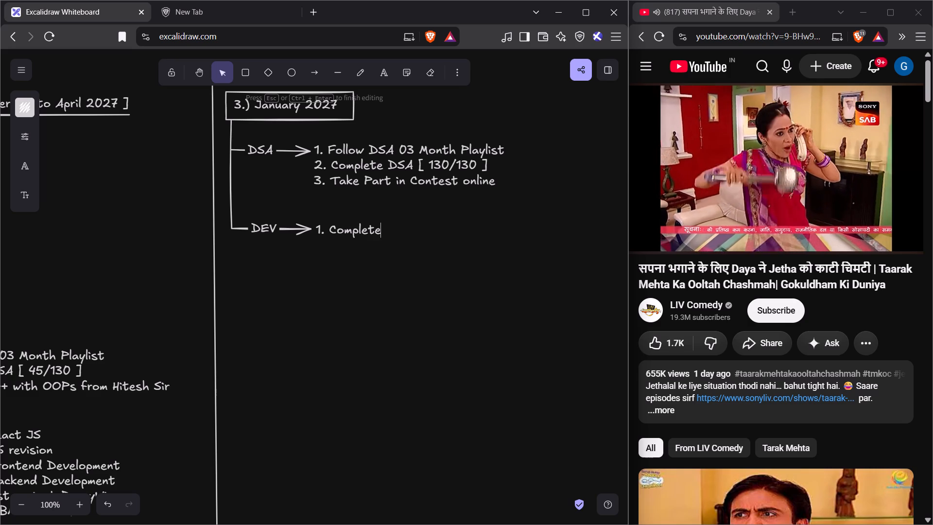
{"action": "key", "text": "ctrl+BackSpace"}
{"action": "type", "text": "Practice MERN Stack"}
Add "2. Learn Advance MERN concepts" as the second item of January 2027's DEV list.
{"action": "key", "text": "Return"}
{"action": "type", "text": "2."}
{"action": "key", "text": "space"}
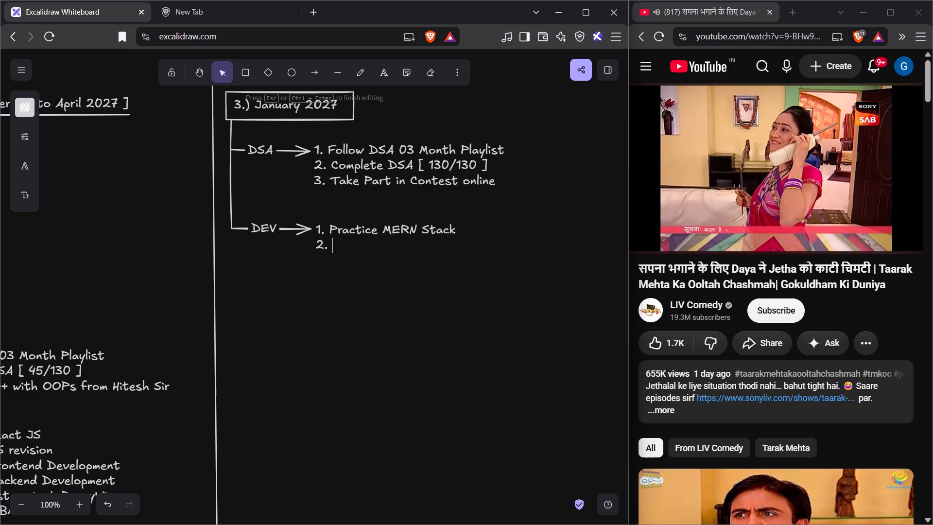
{"action": "type", "text": "Ad"}
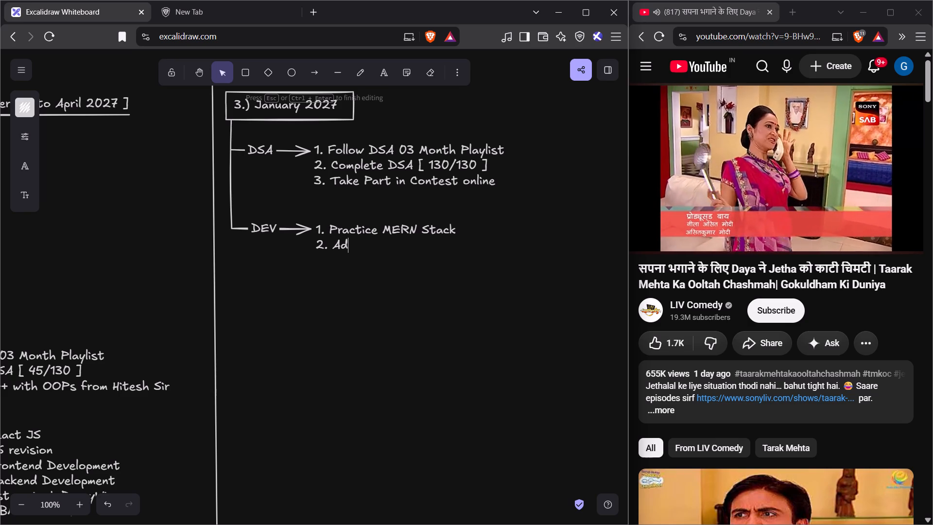
{"action": "key", "text": "ctrl+BackSpace"}
{"action": "type", "text": "La"}
{"action": "key", "text": "BackSpace"}
{"action": "type", "text": "eanr"}
{"action": "key", "text": "BackSpace"}
{"action": "key", "text": "BackSpace"}
{"action": "type", "text": "rn"}
{"action": "key", "text": "space"}
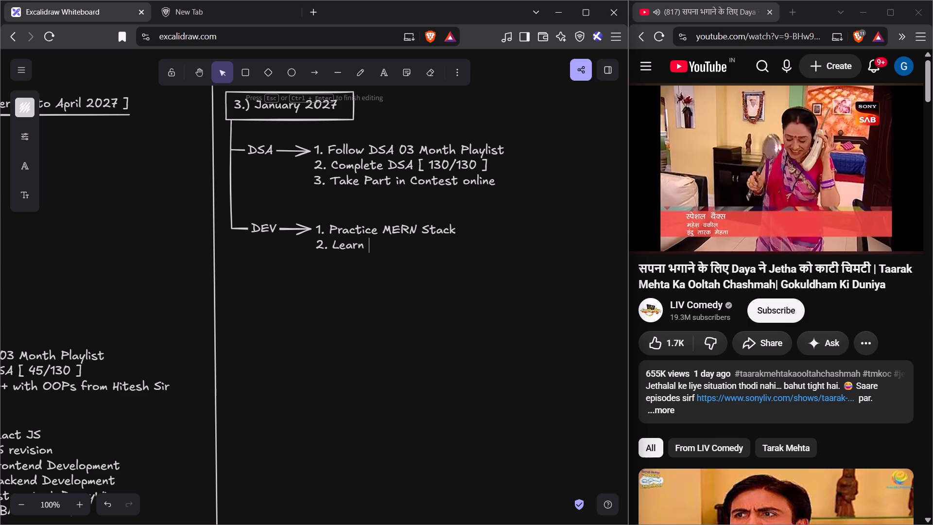
{"action": "type", "text": "Advance Me"}
{"action": "key", "text": "BackSpace"}
{"action": "type", "text": "ERN"}
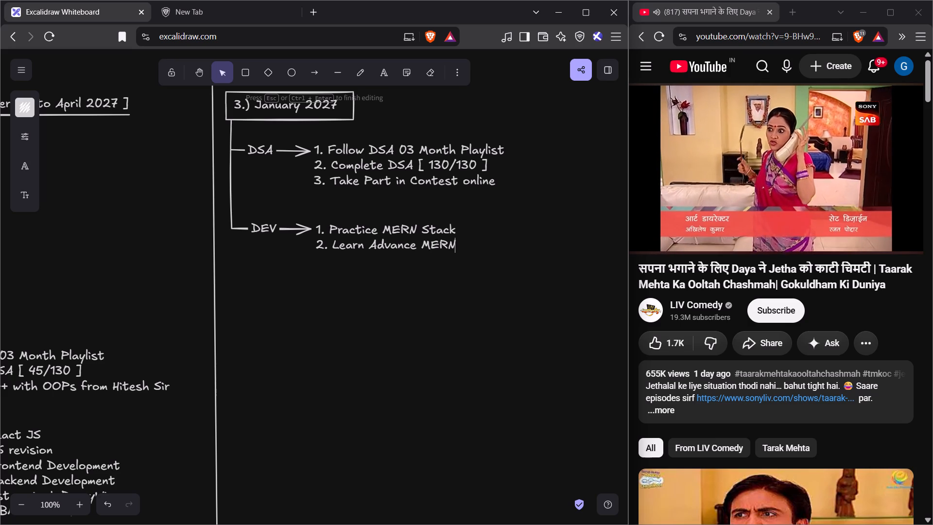
{"action": "key", "text": "space"}
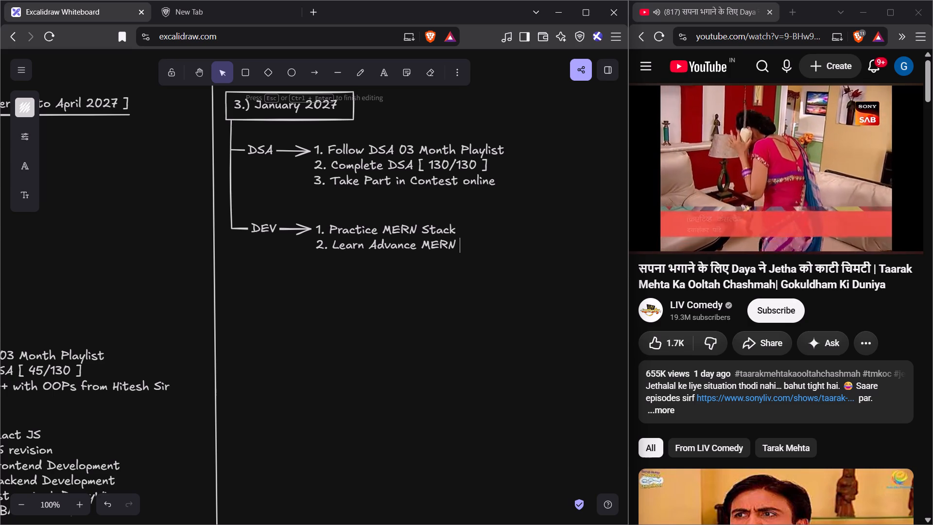
{"action": "type", "text": "concepts"}
Add "3. Learn AI for Project 02 to be implemented" as the third item of January 2027's DEV list.
{"action": "key", "text": "Return"}
{"action": "type", "text": "3."}
{"action": "key", "text": "space"}
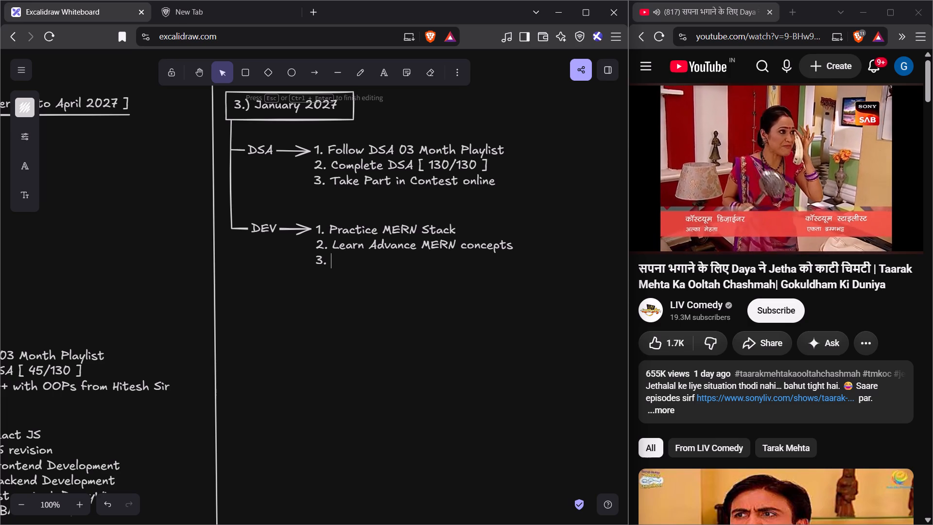
{"action": "type", "text": "Leatn"}
{"action": "key", "text": "BackSpace"}
{"action": "key", "text": "BackSpace"}
{"action": "type", "text": "rn"}
{"action": "key", "text": "space"}
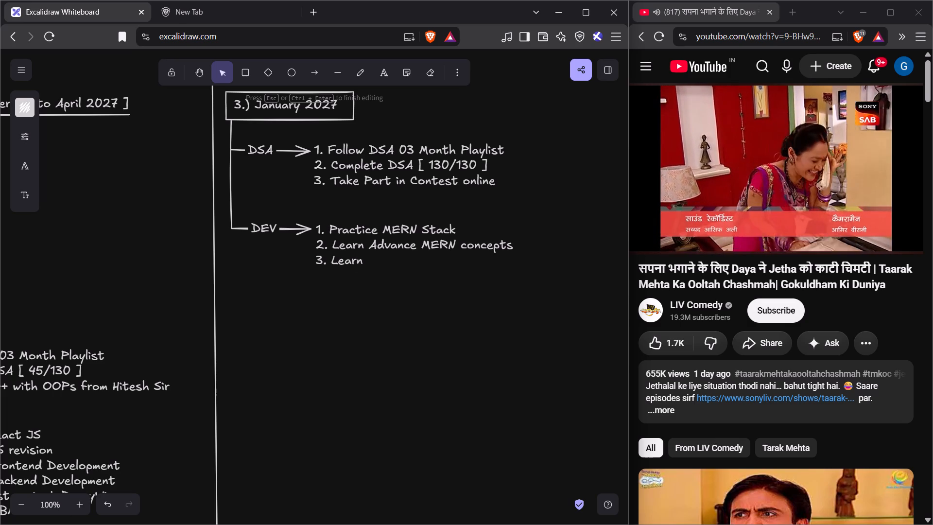
{"action": "type", "text": "AI fr"}
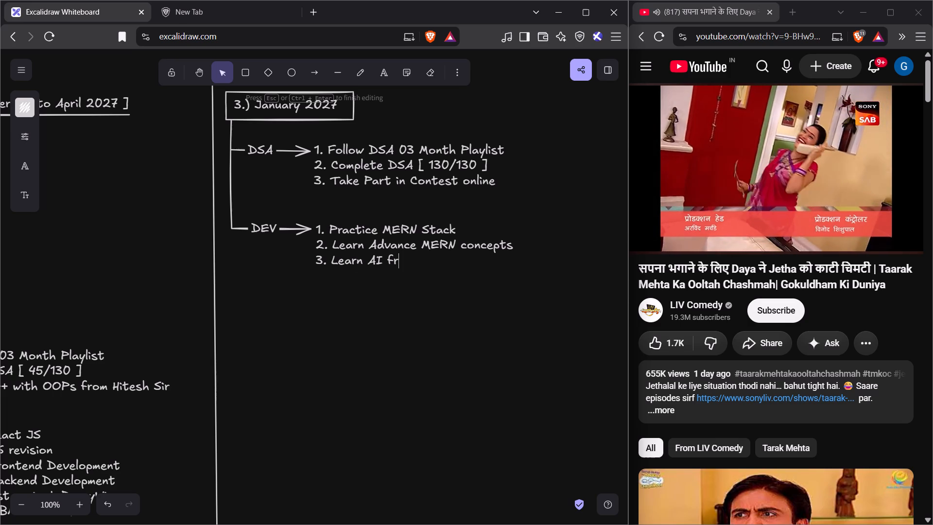
{"action": "key", "text": "BackSpace"}
{"action": "type", "text": "or Project 02"}
{"action": "key", "text": "space"}
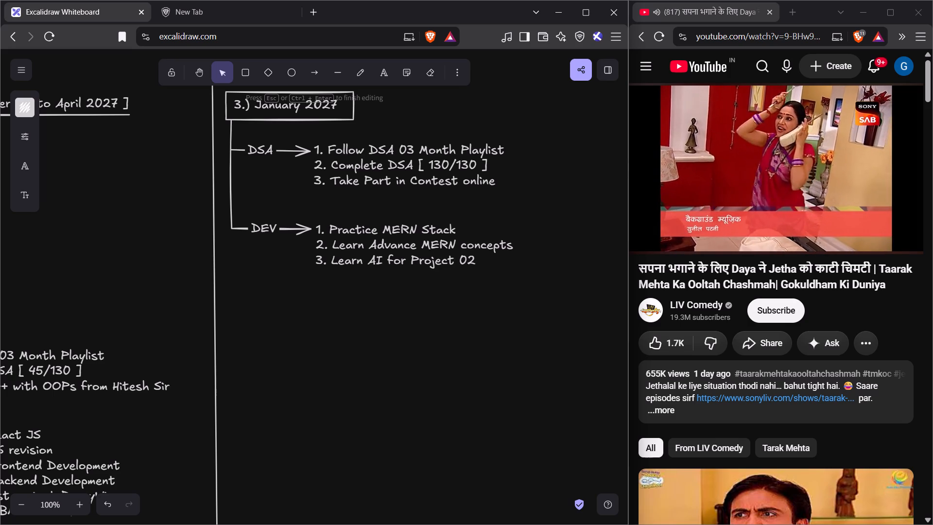
{"action": "type", "text": "to be im"}
{"action": "type", "text": "plemented"}
Begin a fourth item in January 2027's DEV list with "4. Work on".
{"action": "key", "text": "Return"}
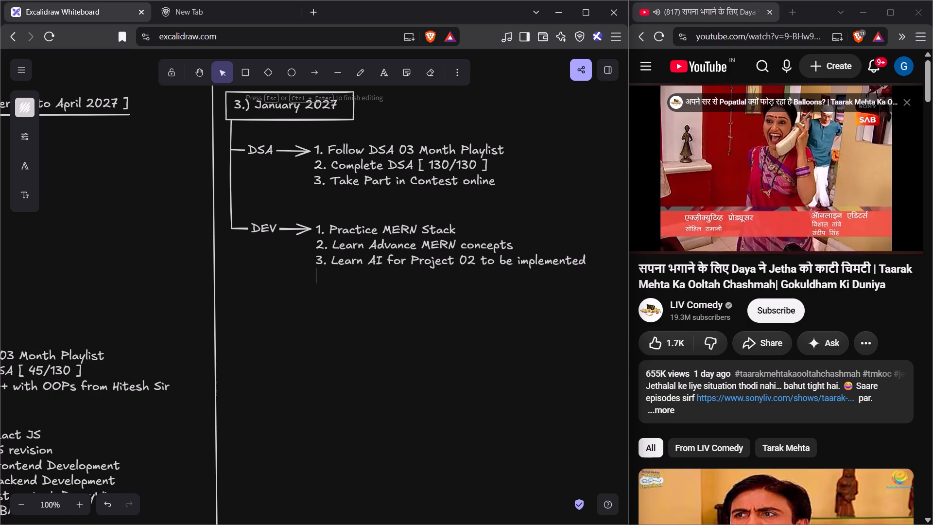
{"action": "type", "text": "4."}
{"action": "key", "text": "space"}
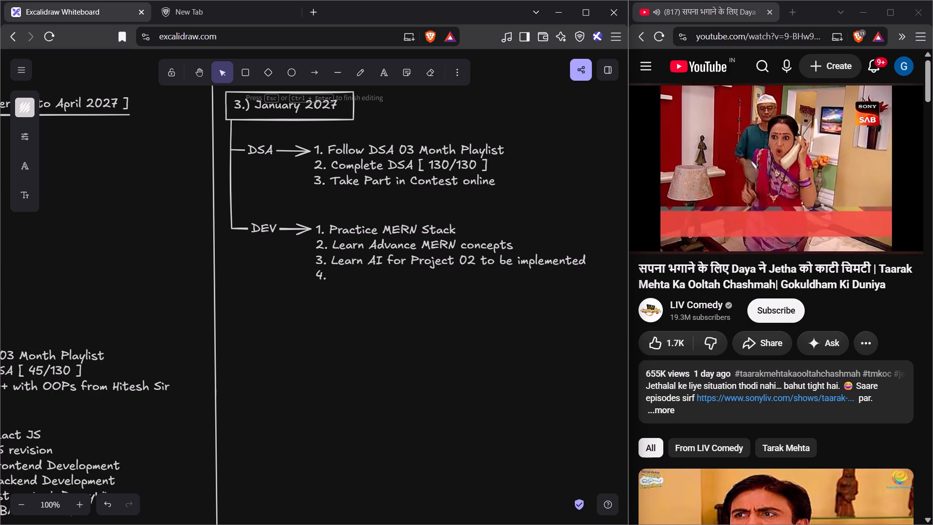
{"action": "type", "text": "Work on"}
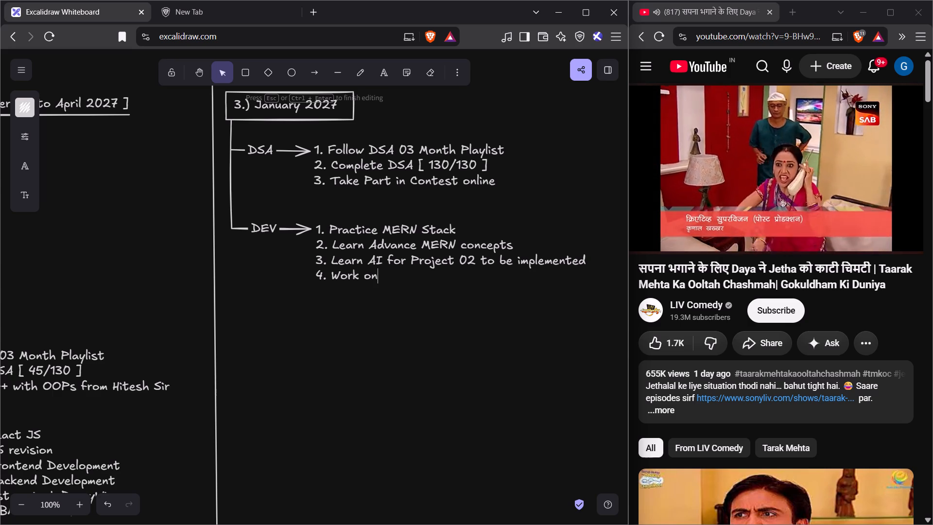
{"action": "key", "text": "space"}
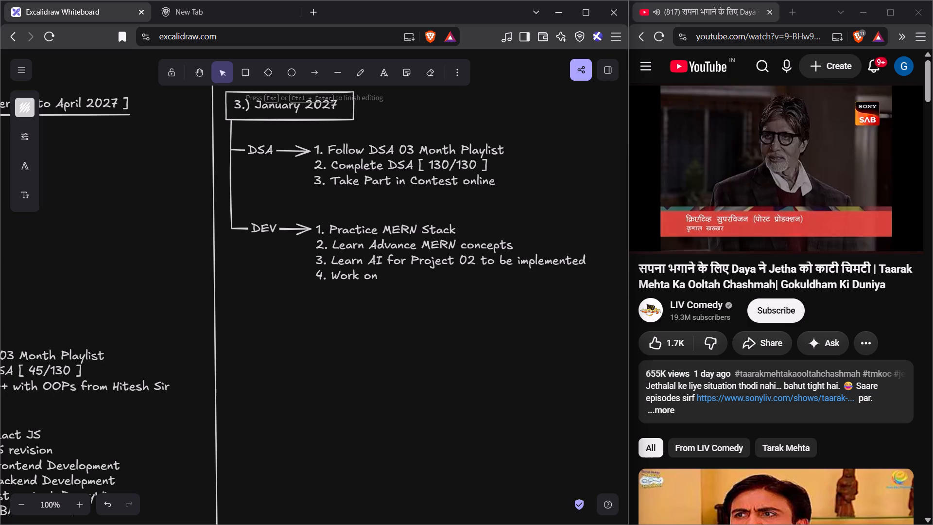
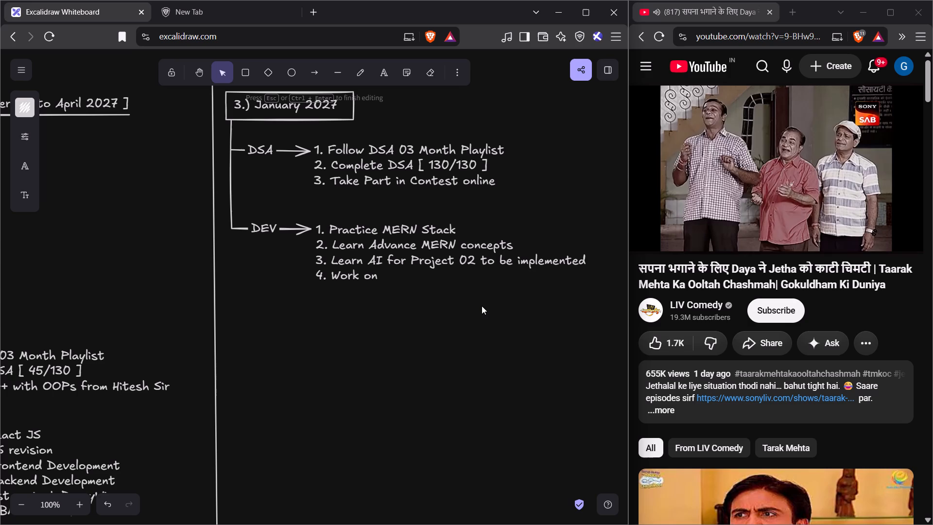
Rewrite the fourth item of January 2027's DEV list as "4. Finalize the UI part of my Portfolio".
{"action": "key", "text": "ctrl+BackSpace"}
{"action": "key", "text": "ctrl+BackSpace"}
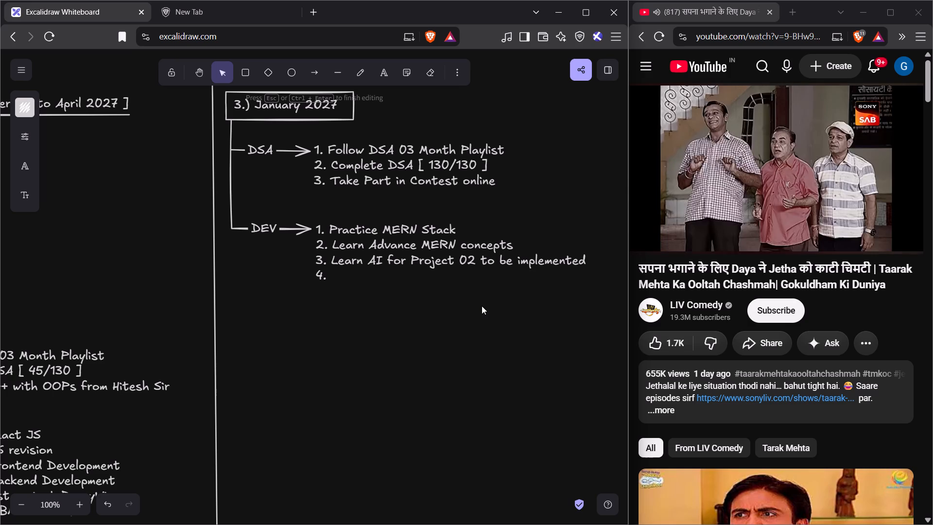
{"action": "type", "text": "Finali"}
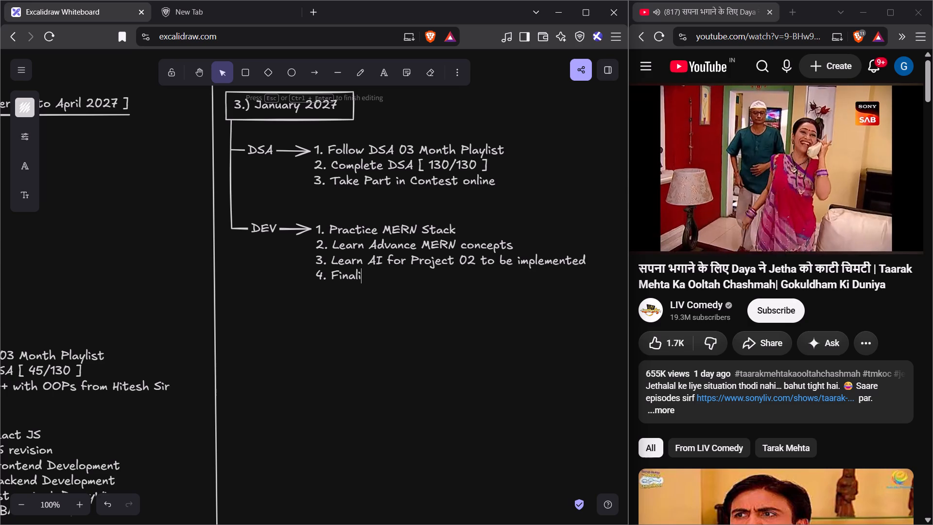
{"action": "type", "text": "ze the UI"}
{"action": "key", "text": "space"}
{"action": "type", "text": "part of my Portfolio"}
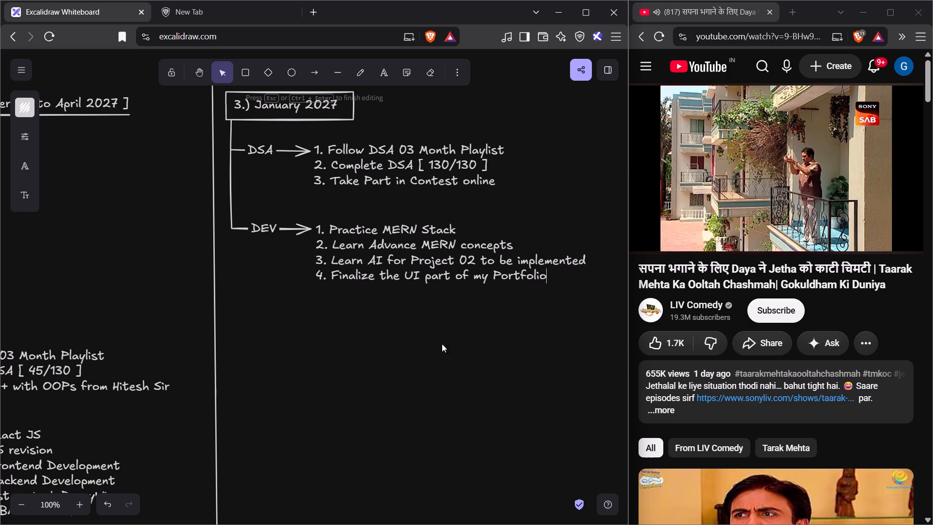
Insert the word "basic" before "AI" in the third item of January 2027's DEV list.
{"action": "scroll", "coordinate": [418, 337], "scroll_direction": "up", "scroll_amount": 1}
{"action": "scroll", "coordinate": [418, 337], "scroll_direction": "left", "scroll_amount": 1}
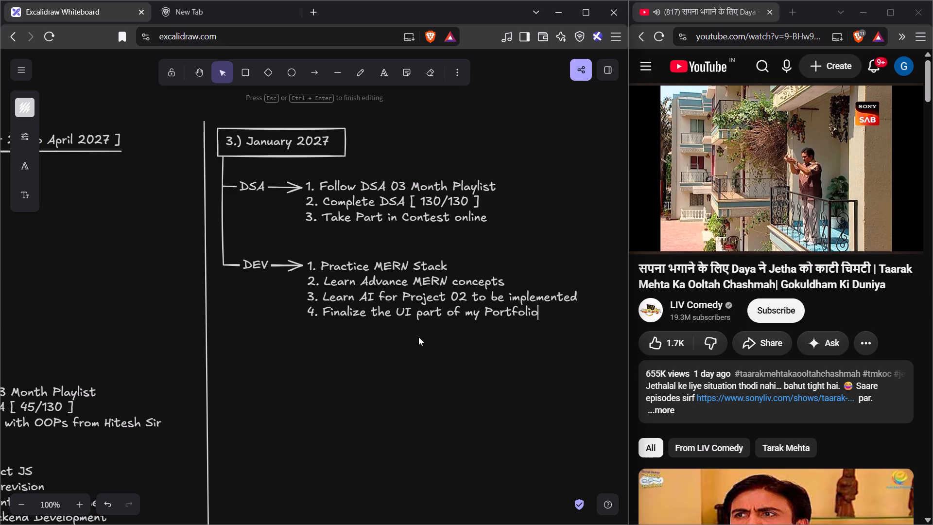
{"action": "left_click", "coordinate": [361, 295]}
{"action": "type", "text": "bai"}
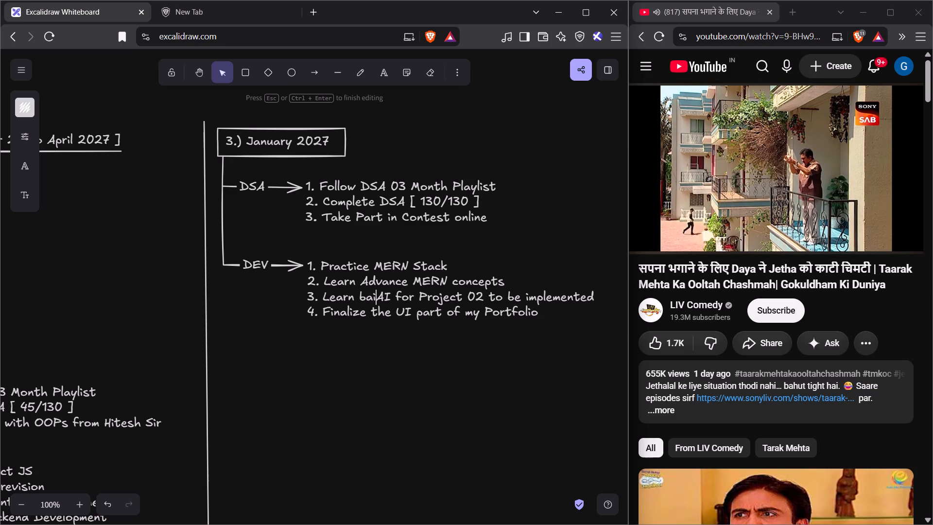
{"action": "key", "text": "BackSpace"}
{"action": "type", "text": "sic"}
{"action": "key", "text": "space"}
{"action": "scroll", "coordinate": [361, 295], "scroll_direction": "up", "scroll_amount": 1}
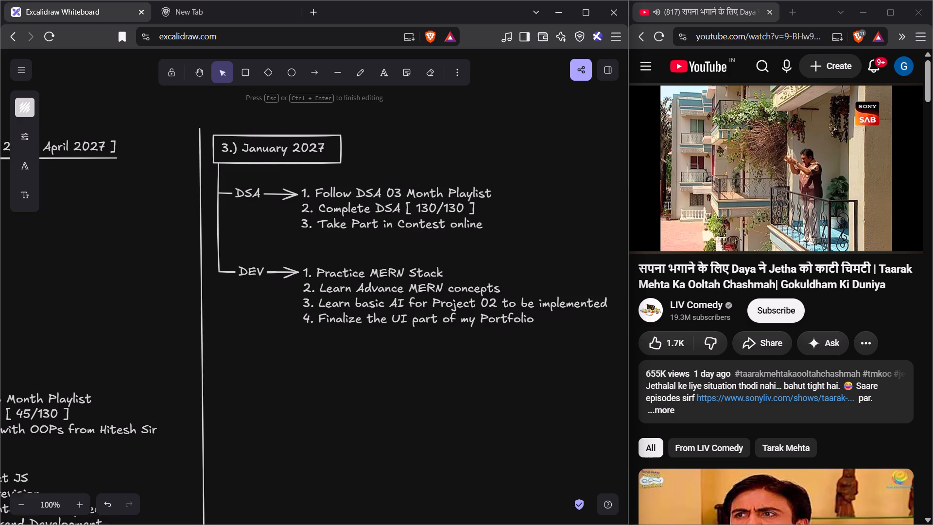
{"action": "scroll", "coordinate": [361, 295], "scroll_direction": "up", "scroll_amount": 1}
{"action": "left_click", "coordinate": [531, 226]}
Paste a copy of the November 2026 block and position it directly beneath January 2027's DEV list.
{"action": "scroll", "coordinate": [531, 226], "scroll_direction": "up", "scroll_amount": 1}
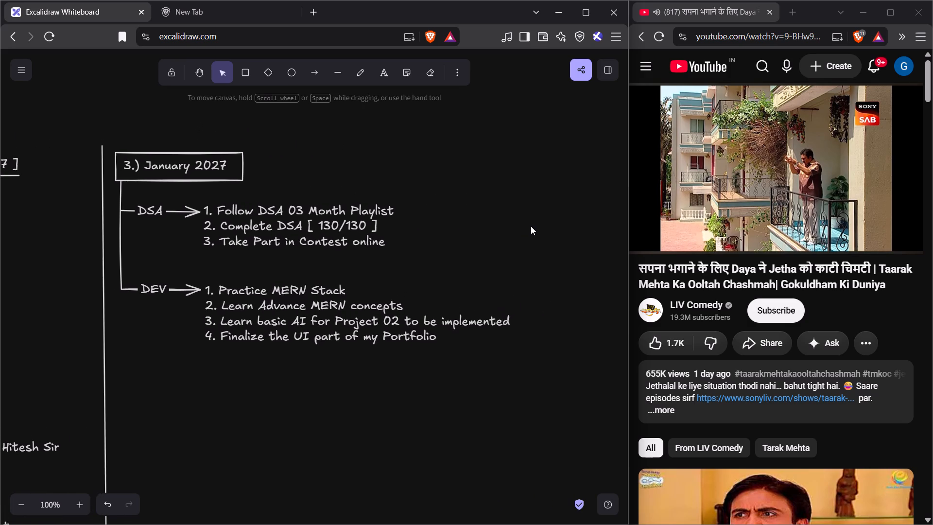
{"action": "scroll", "coordinate": [531, 226], "scroll_direction": "up", "scroll_amount": 1}
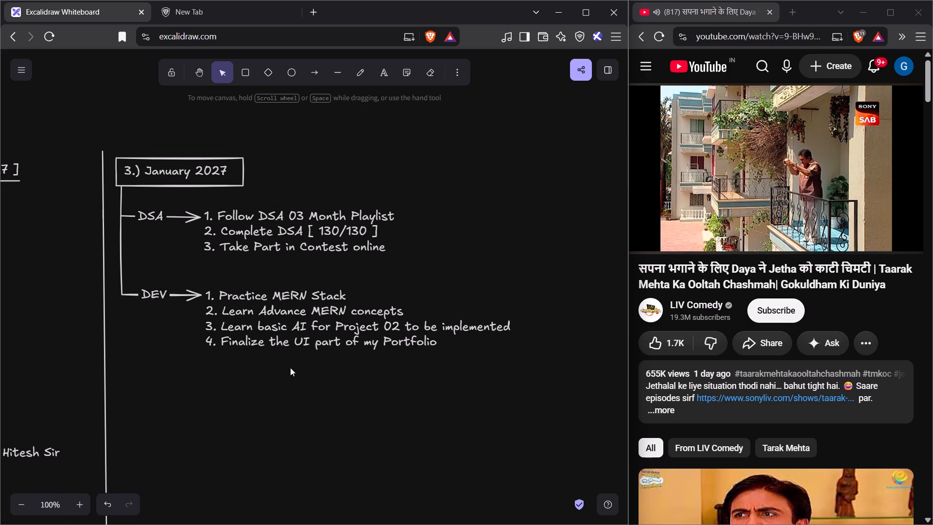
{"action": "scroll", "coordinate": [290, 367], "scroll_direction": "down", "scroll_amount": 3}
{"action": "left_click", "coordinate": [290, 367]}
{"action": "key", "text": "ctrl+v"}
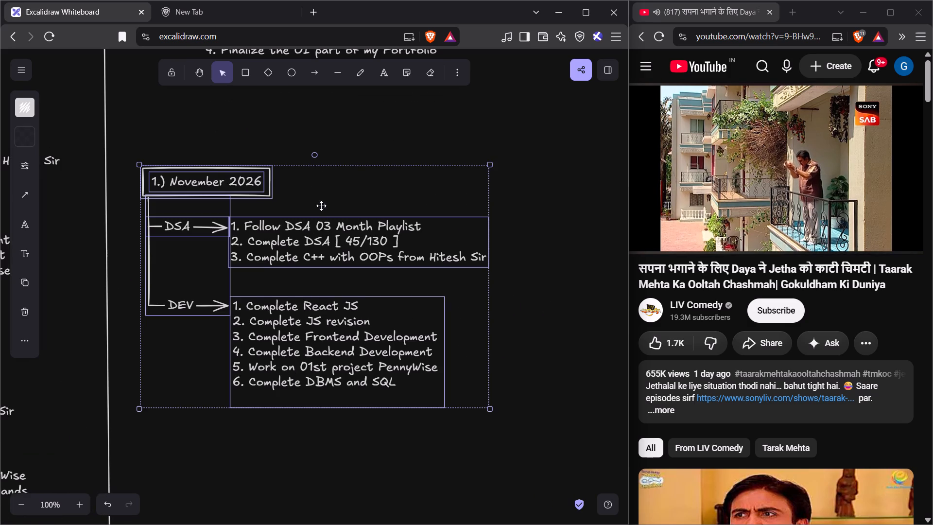
{"action": "left_click_drag", "start_coordinate": [326, 193], "coordinate": [302, 108]}
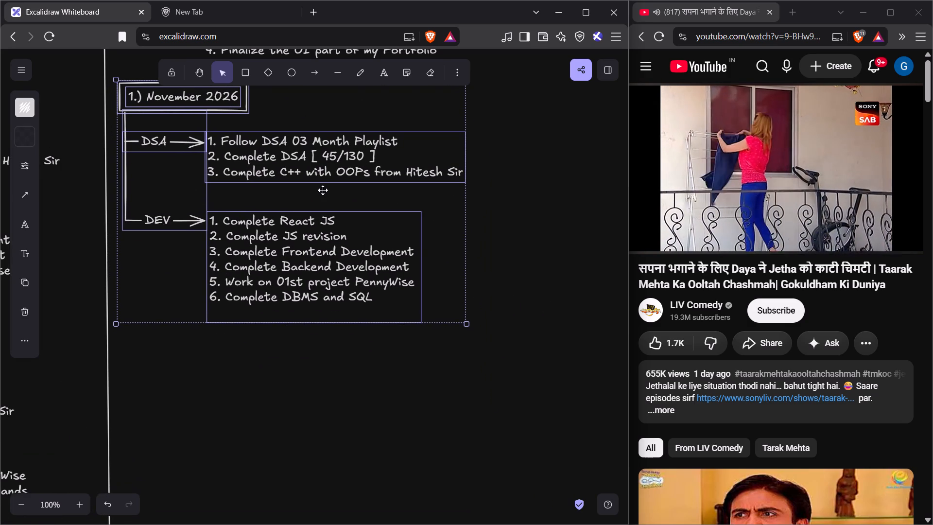
{"action": "scroll", "coordinate": [448, 221], "scroll_direction": "up", "scroll_amount": 3}
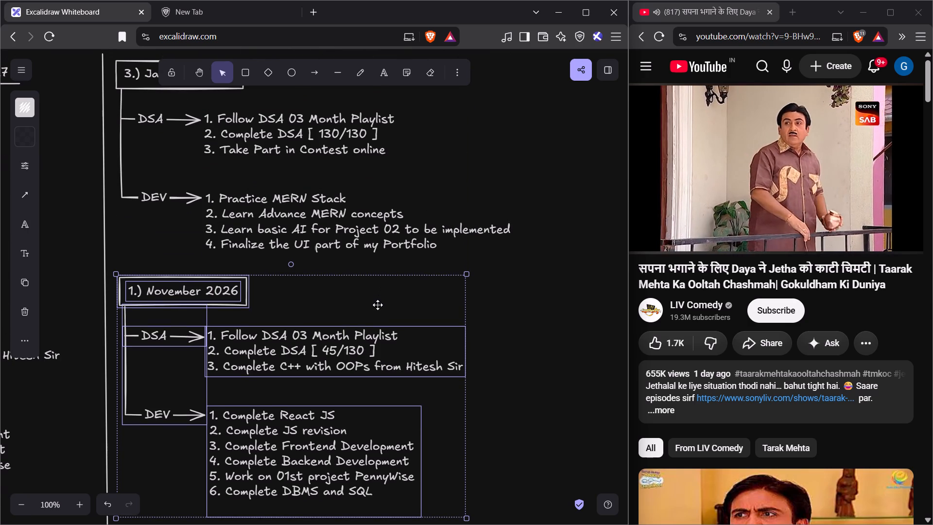
Replace the first two DSA items in the pasted November 2026 block with "1. Revise DSA".
{"action": "left_click", "coordinate": [341, 357]}
{"action": "left_click", "coordinate": [386, 351]}
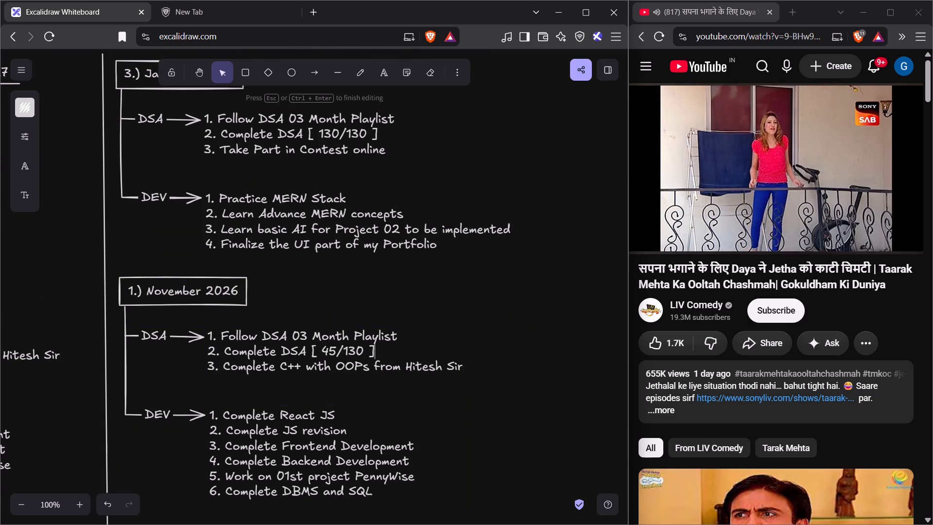
{"action": "key", "text": "ctrl+BackSpace"}
{"action": "key", "text": "ctrl+BackSpace"}
{"action": "key", "text": "ctrl+BackSpace"}
{"action": "key", "text": "ctrl+BackSpace"}
{"action": "key", "text": "ctrl+BackSpace"}
{"action": "key", "text": "ctrl+BackSpace"}
{"action": "key", "text": "ctrl+BackSpace"}
{"action": "key", "text": "ctrl+BackSpace"}
{"action": "key", "text": "ctrl+BackSpace"}
{"action": "key", "text": "ctrl+BackSpace"}
{"action": "key", "text": "ctrl+BackSpace"}
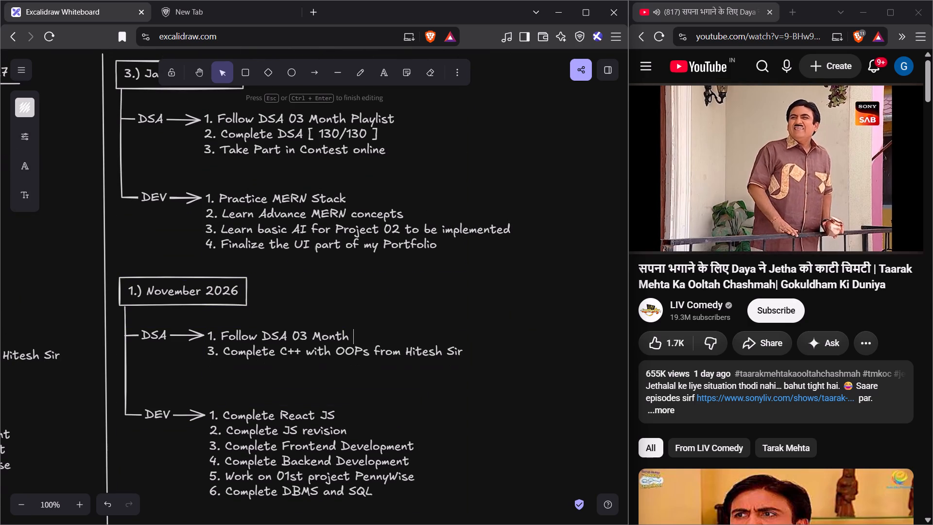
{"action": "key", "text": "ctrl+BackSpace"}
{"action": "key", "text": "ctrl+BackSpace"}
{"action": "key", "text": "ctrl+BackSpace"}
{"action": "key", "text": "ctrl+BackSpace"}
{"action": "key", "text": "ctrl+BackSpace"}
{"action": "key", "text": "ctrl+BackSpace"}
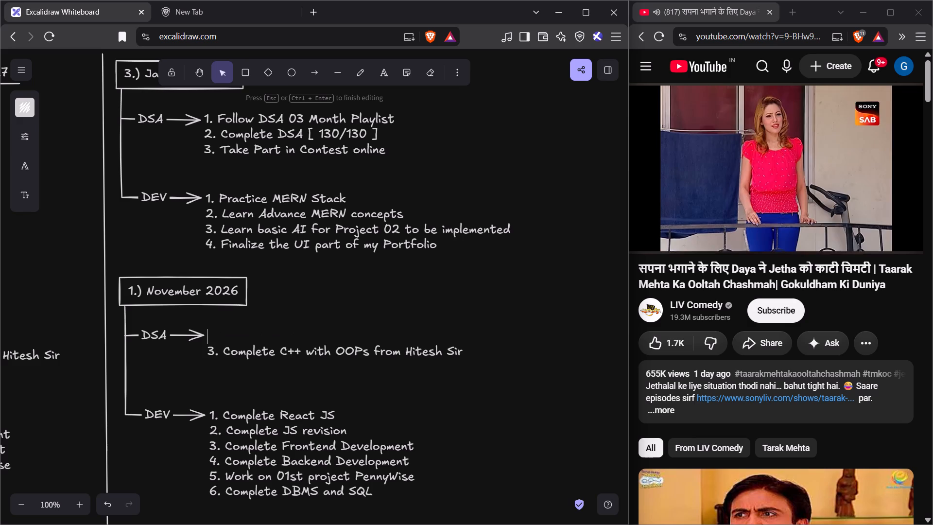
{"action": "type", "text": "1."}
{"action": "key", "text": "space"}
{"action": "type", "text": "Revise"}
{"action": "key", "text": "space"}
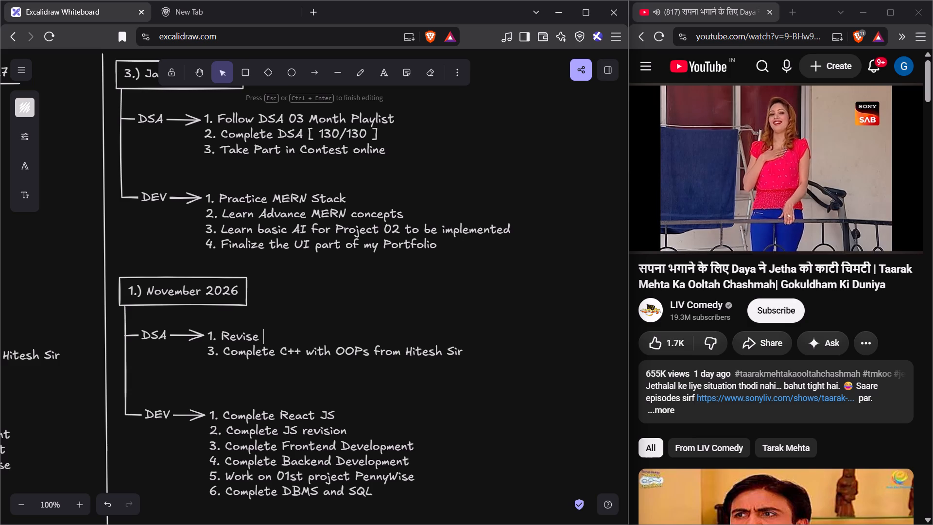
{"action": "type", "text": "DSA"}
{"action": "key", "text": "space"}
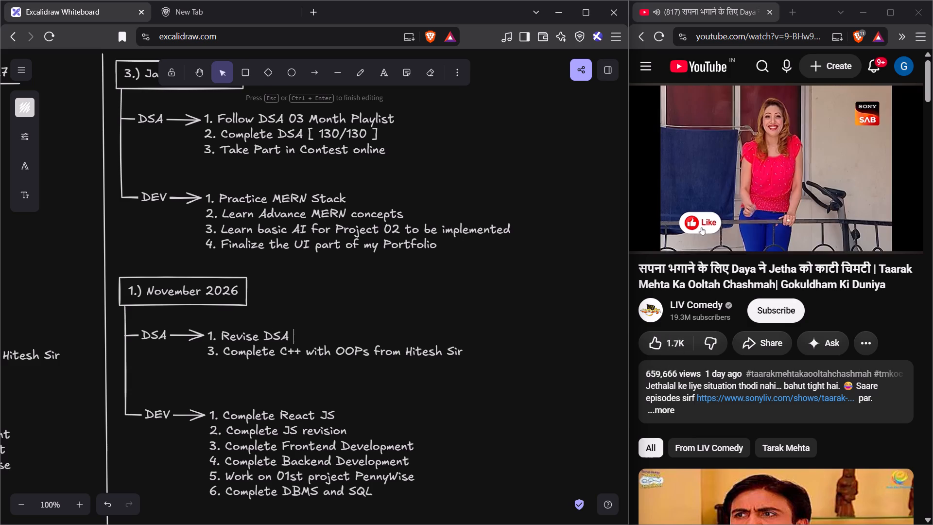
Add "2. Solve PYQs DSA Questions" as the second DSA item in the pasted block below January 2027.
{"action": "key", "text": "Return"}
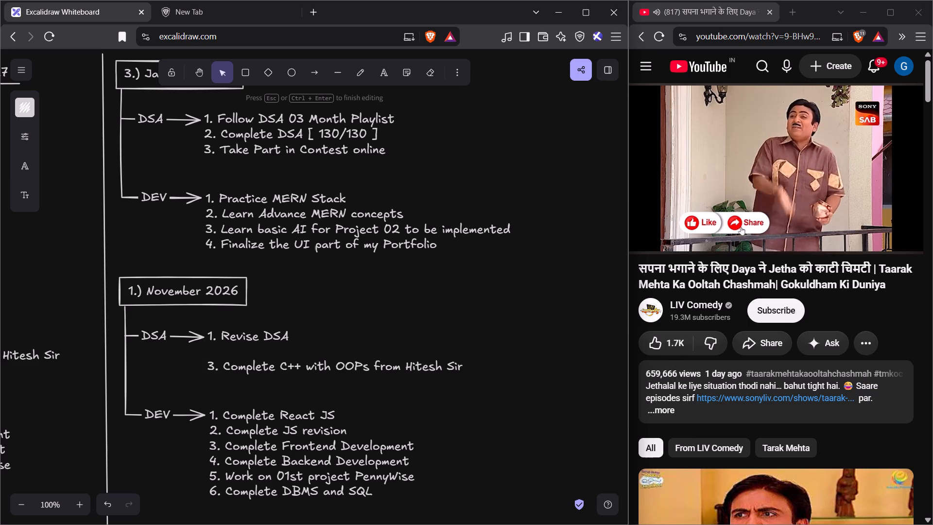
{"action": "type", "text": "2."}
{"action": "key", "text": "space"}
{"action": "key", "text": "shift+p"}
{"action": "key", "text": "BackSpace"}
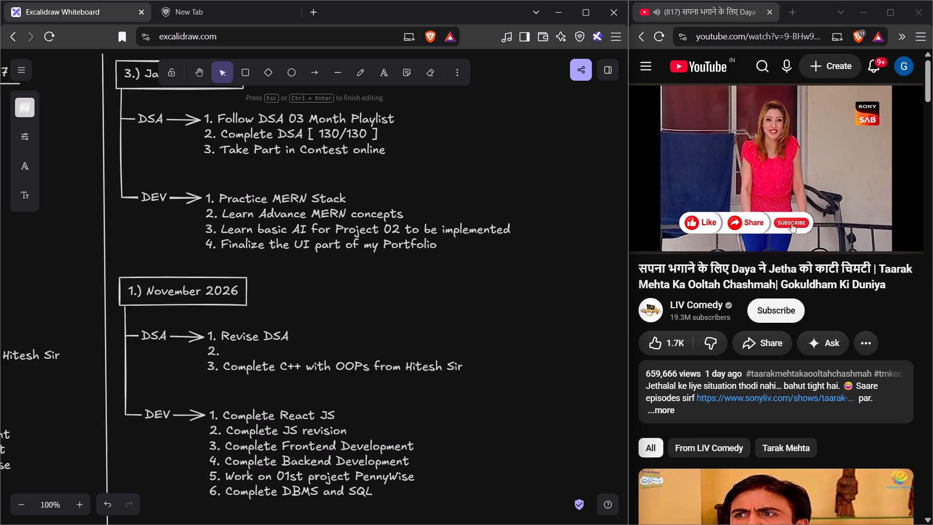
{"action": "type", "text": "Solve"}
{"action": "key", "text": "space"}
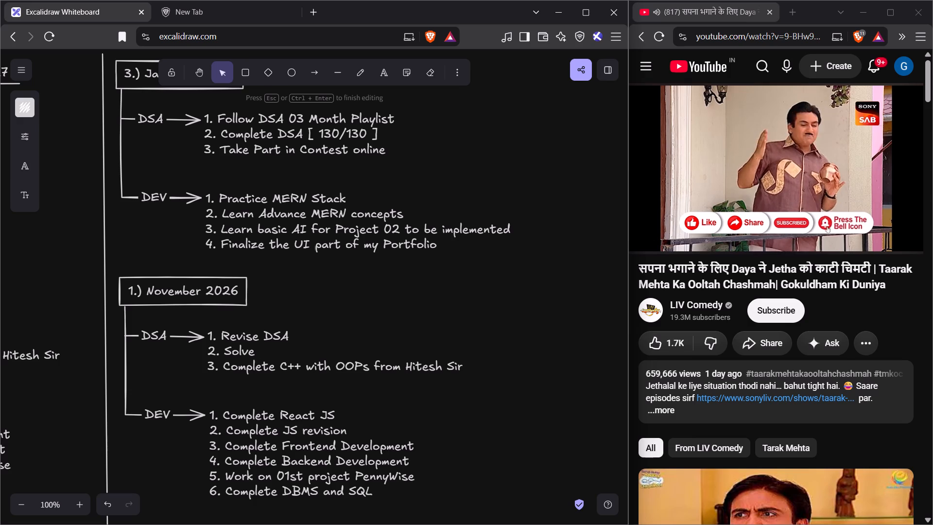
{"action": "type", "text": "PYQs"}
{"action": "key", "text": "space"}
{"action": "type", "text": "DSA Questions"}
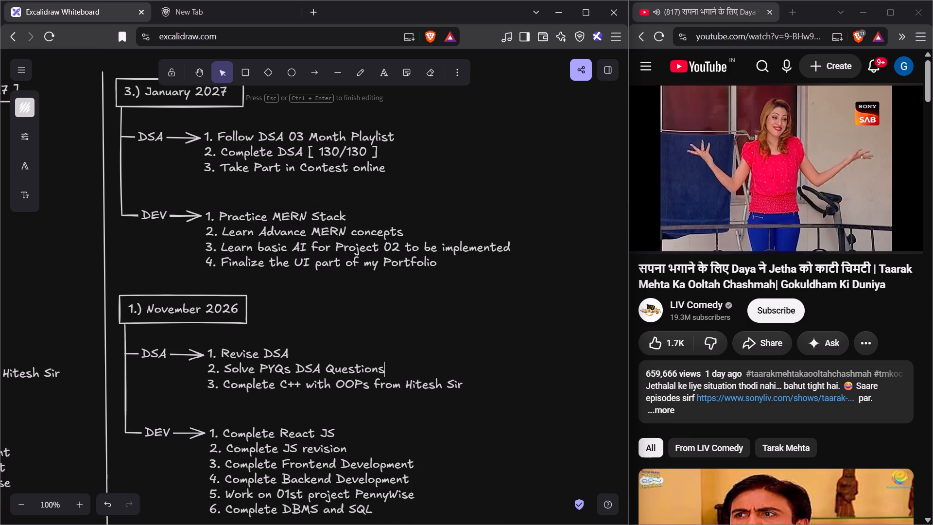
Replace the third DSA item in the pasted block with "3. Revise DSA Patterns".
{"action": "left_click", "coordinate": [461, 383]}
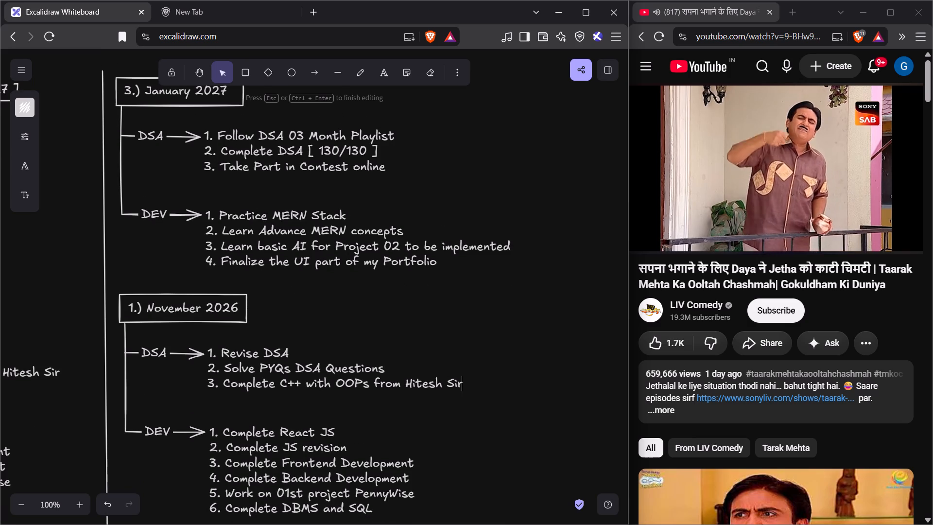
{"action": "key", "text": "ctrl+BackSpace"}
{"action": "key", "text": "ctrl+BackSpace"}
{"action": "key", "text": "ctrl+BackSpace"}
{"action": "key", "text": "ctrl+BackSpace"}
{"action": "key", "text": "ctrl+BackSpace"}
{"action": "key", "text": "ctrl+BackSpace"}
{"action": "key", "text": "ctrl+BackSpace"}
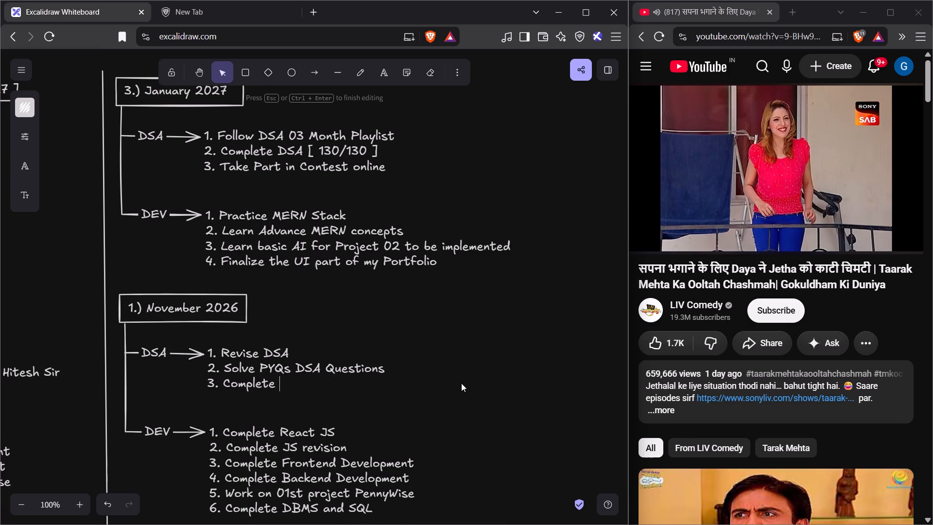
{"action": "key", "text": "ctrl+BackSpace"}
{"action": "key", "text": "ctrl+BackSpace"}
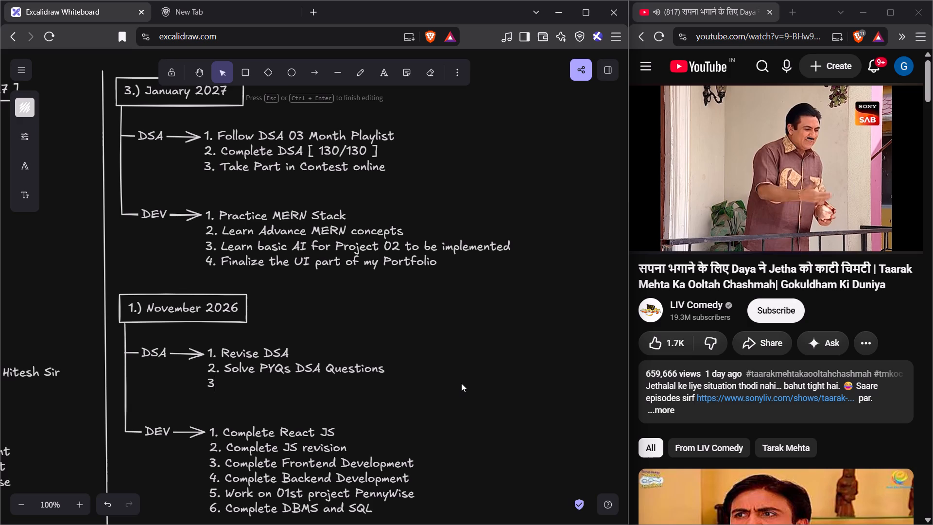
{"action": "key", "text": "ctrl+BackSpace"}
{"action": "key", "text": "ctrl+BackSpace"}
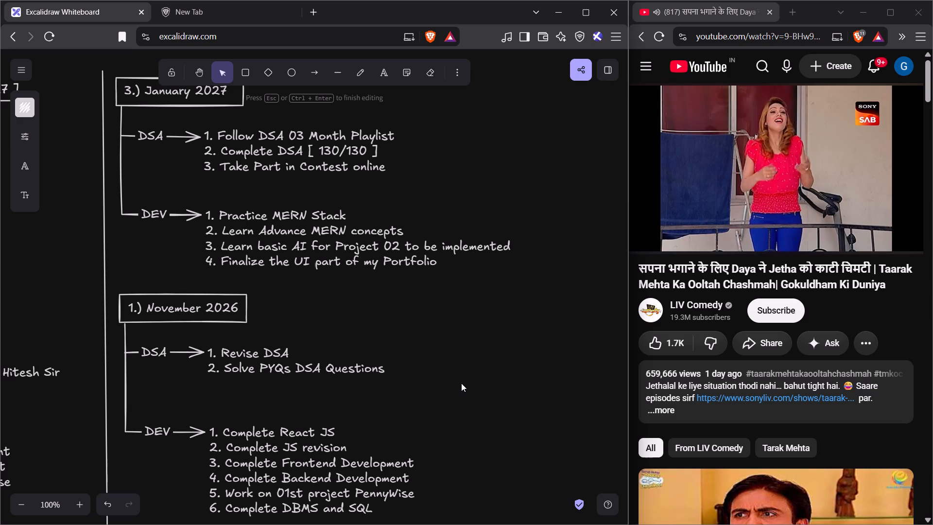
{"action": "key", "text": "Return"}
{"action": "type", "text": "3."}
{"action": "key", "text": "space"}
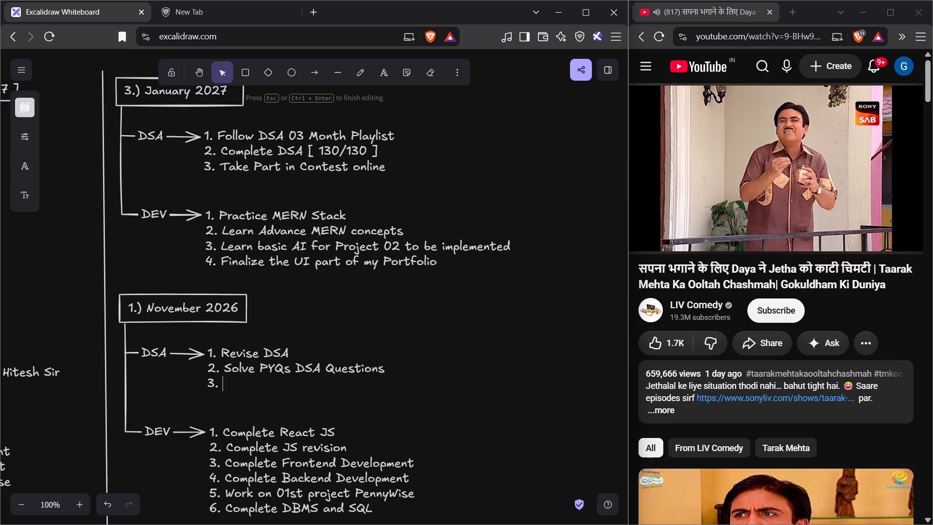
{"action": "scroll", "coordinate": [461, 383], "scroll_direction": "down", "scroll_amount": 3}
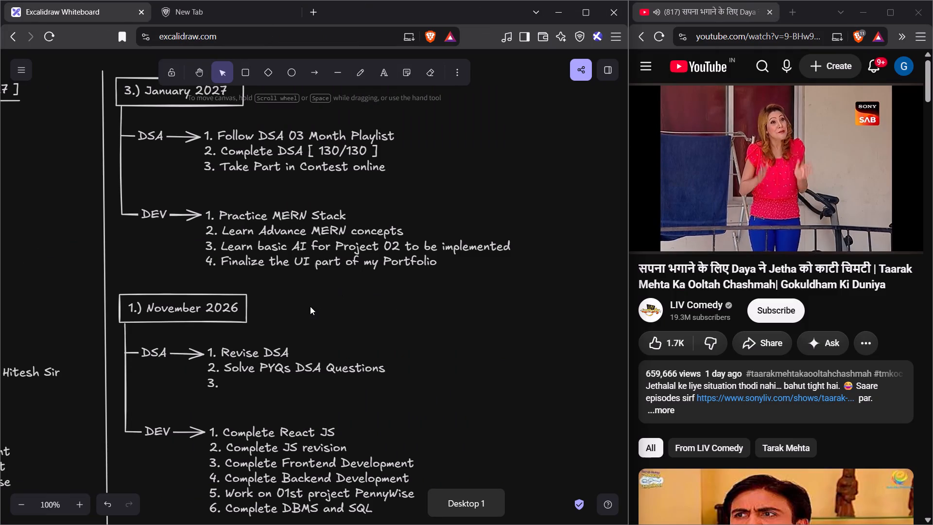
{"action": "left_click", "coordinate": [249, 385]}
{"action": "left_click", "coordinate": [249, 385]}
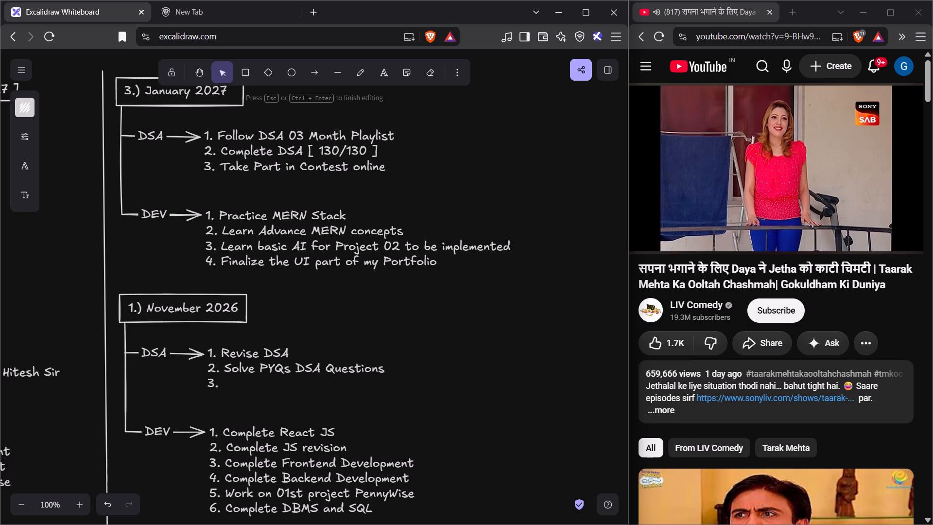
{"action": "type", "text": "Re"}
{"action": "type", "text": "vis e"}
{"action": "key", "text": "BackSpace"}
{"action": "key", "text": "BackSpace"}
{"action": "key", "text": "BackSpace"}
{"action": "type", "text": "se DSA Patterns"}
{"action": "key", "text": "space"}
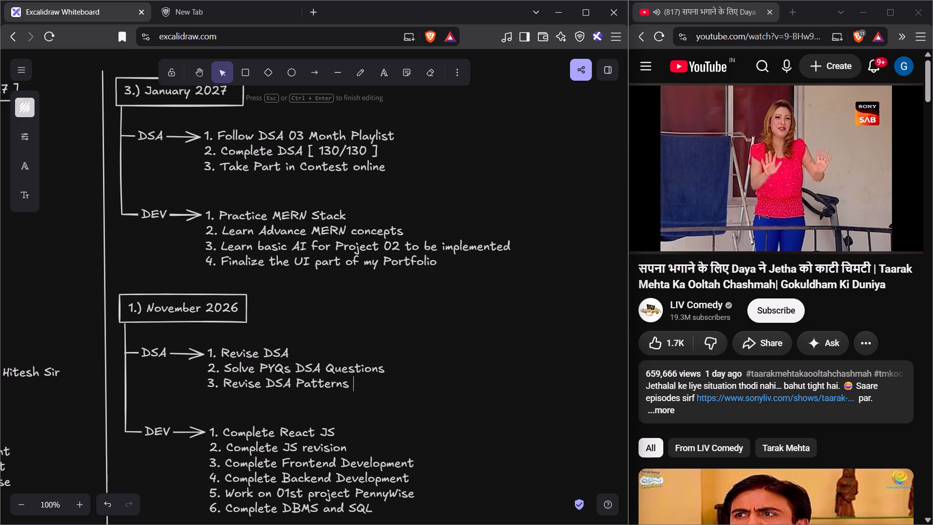
{"action": "key", "text": "BackSpace"}
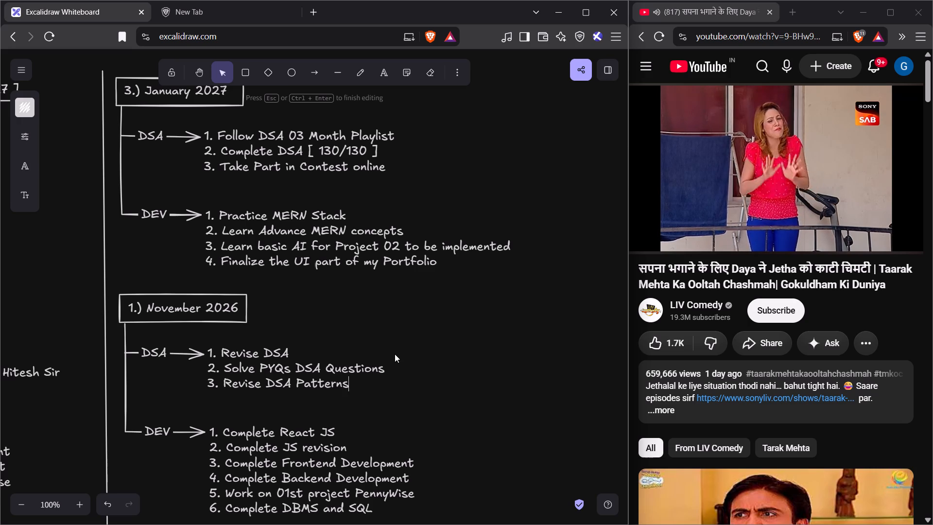
Replace the whole DEV list in the pasted November 2026 block with "1. Start working on Project 02".
{"action": "scroll", "coordinate": [395, 354], "scroll_direction": "down", "scroll_amount": 2}
{"action": "scroll", "coordinate": [388, 312], "scroll_direction": "up", "scroll_amount": 1}
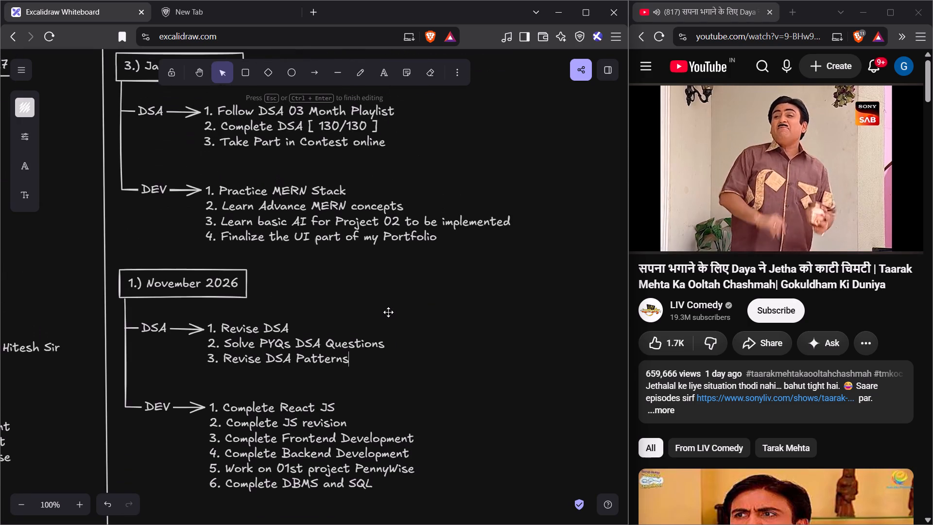
{"action": "scroll", "coordinate": [388, 312], "scroll_direction": "up", "scroll_amount": 1}
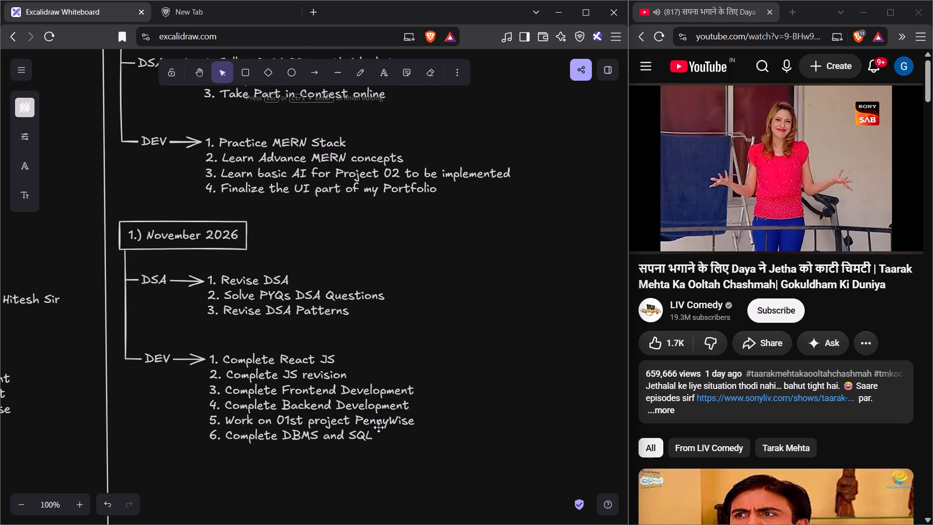
{"action": "left_click", "coordinate": [380, 441]}
{"action": "left_click", "coordinate": [380, 441]}
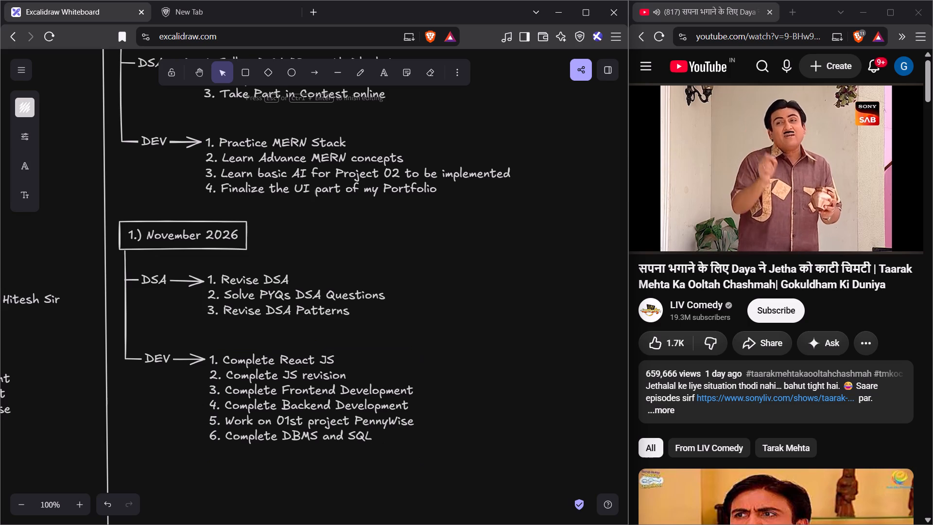
{"action": "key", "text": "ctrl+BackSpace"}
{"action": "key", "text": "ctrl+BackSpace"}
{"action": "key", "text": "ctrl+BackSpace"}
{"action": "key", "text": "ctrl+BackSpace"}
{"action": "key", "text": "ctrl+BackSpace"}
{"action": "key", "text": "ctrl+BackSpace"}
{"action": "key", "text": "ctrl+BackSpace"}
{"action": "key", "text": "ctrl+BackSpace"}
{"action": "key", "text": "ctrl+BackSpace"}
{"action": "key", "text": "ctrl+BackSpace"}
{"action": "key", "text": "ctrl+BackSpace"}
{"action": "key", "text": "ctrl+BackSpace"}
{"action": "key", "text": "ctrl+BackSpace"}
{"action": "key", "text": "ctrl+BackSpace"}
{"action": "key", "text": "ctrl+BackSpace"}
{"action": "key", "text": "ctrl+BackSpace"}
{"action": "key", "text": "ctrl+BackSpace"}
{"action": "key", "text": "ctrl+BackSpace"}
{"action": "key", "text": "ctrl+BackSpace"}
{"action": "key", "text": "ctrl+BackSpace"}
{"action": "key", "text": "ctrl+BackSpace"}
{"action": "key", "text": "ctrl+BackSpace"}
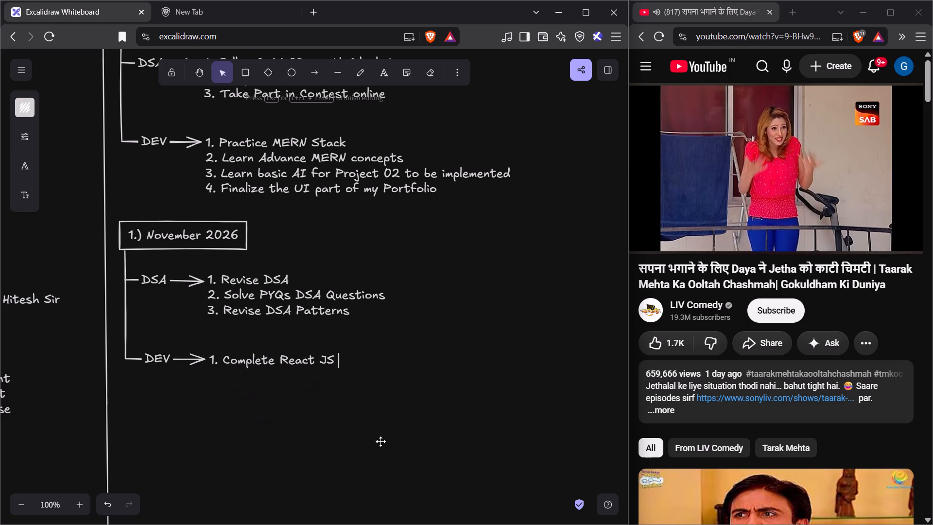
{"action": "type", "text": "Start working on"}
{"action": "key", "text": "space"}
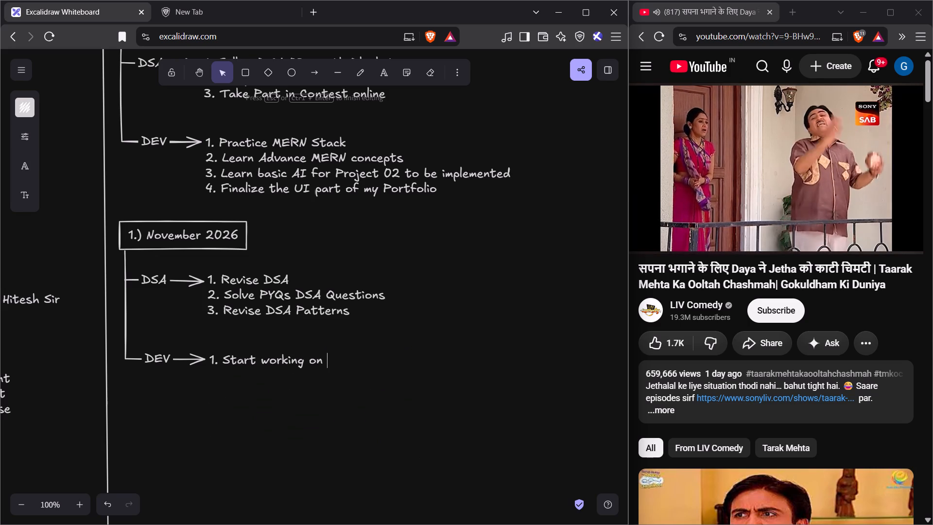
{"action": "scroll", "coordinate": [380, 441], "scroll_direction": "up", "scroll_amount": 1}
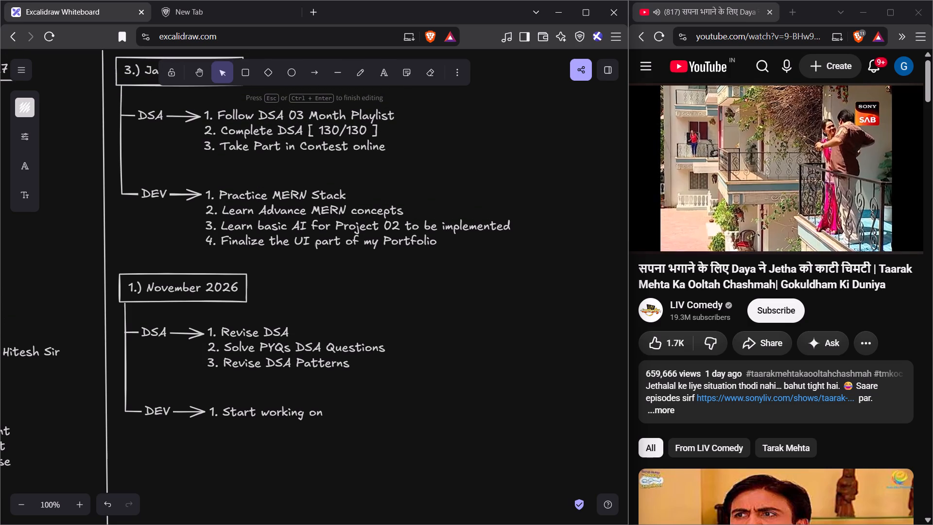
{"action": "type", "text": "Project 02"}
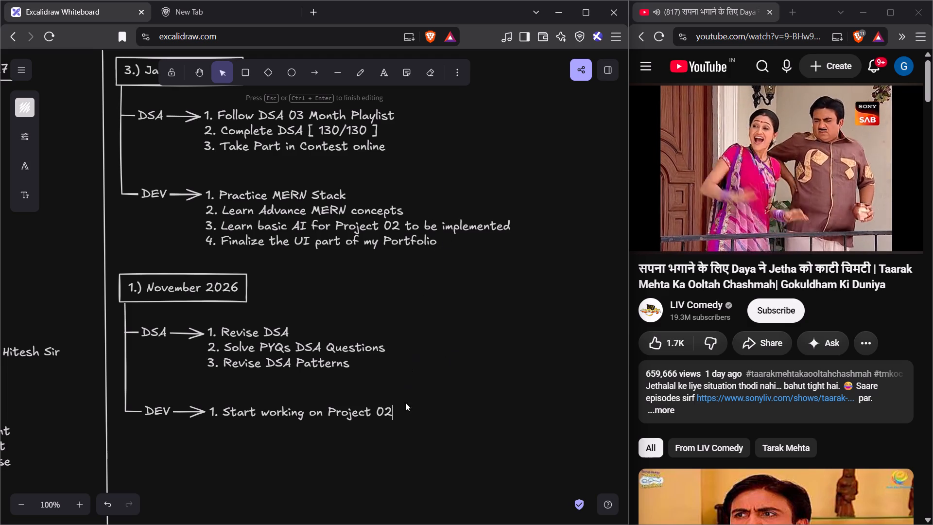
Add "2. Prepare Resume and start applying for intern roles" as the second DEV item in the pasted block.
{"action": "key", "text": "Return"}
{"action": "type", "text": "2. Undersat"}
{"action": "key", "text": "BackSpace"}
{"action": "key", "text": "BackSpace"}
{"action": "type", "text": "tand"}
{"action": "key", "text": "space"}
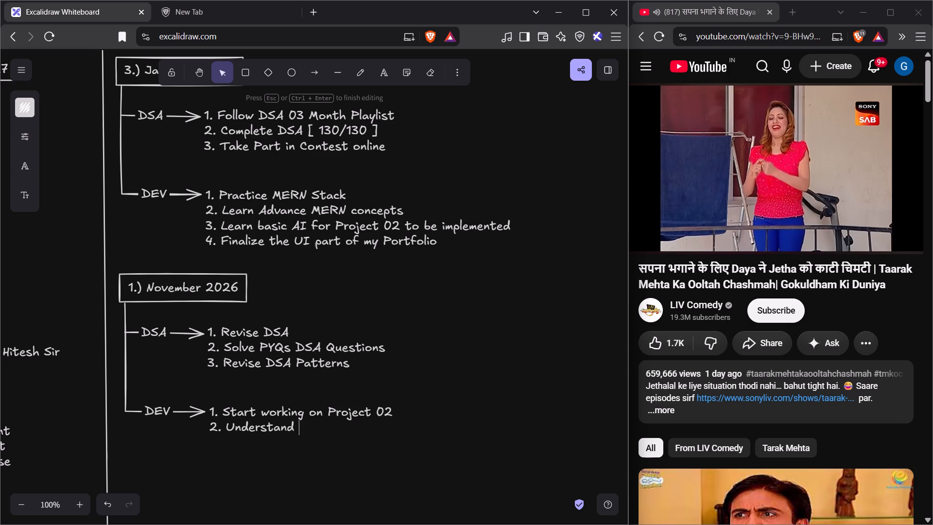
{"action": "type", "text": "Ser"}
{"action": "key", "text": "ctrl+BackSpace"}
{"action": "key", "text": "ctrl+BackSpace"}
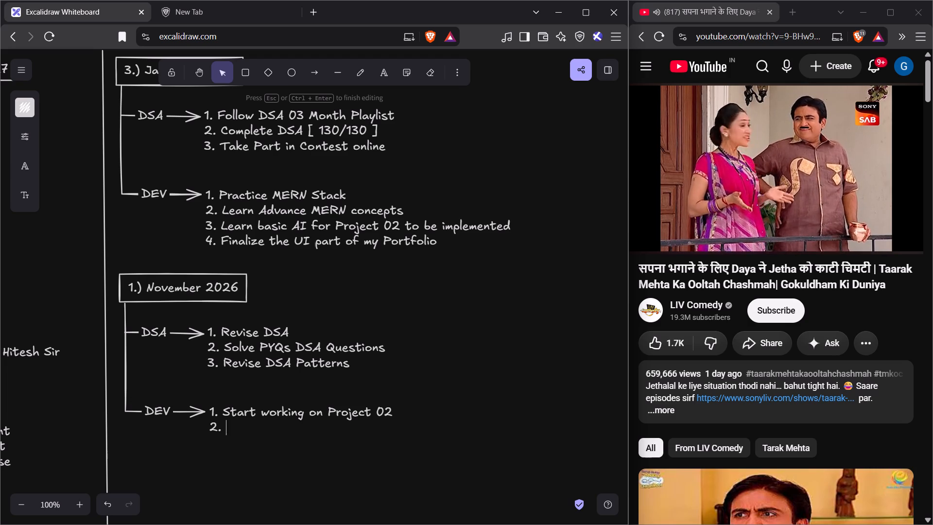
{"action": "type", "text": "Prepa"}
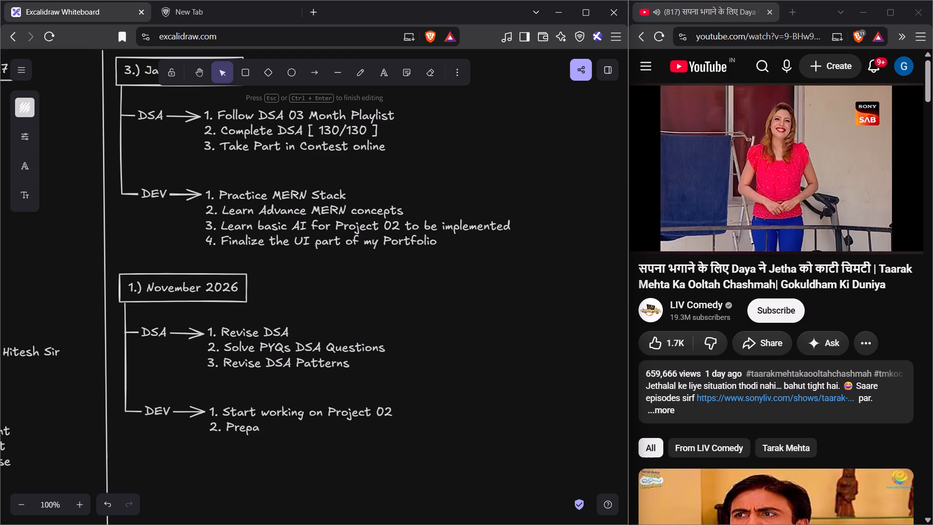
{"action": "type", "text": "re"}
{"action": "key", "text": "space"}
{"action": "type", "text": "Resume"}
{"action": "key", "text": "space"}
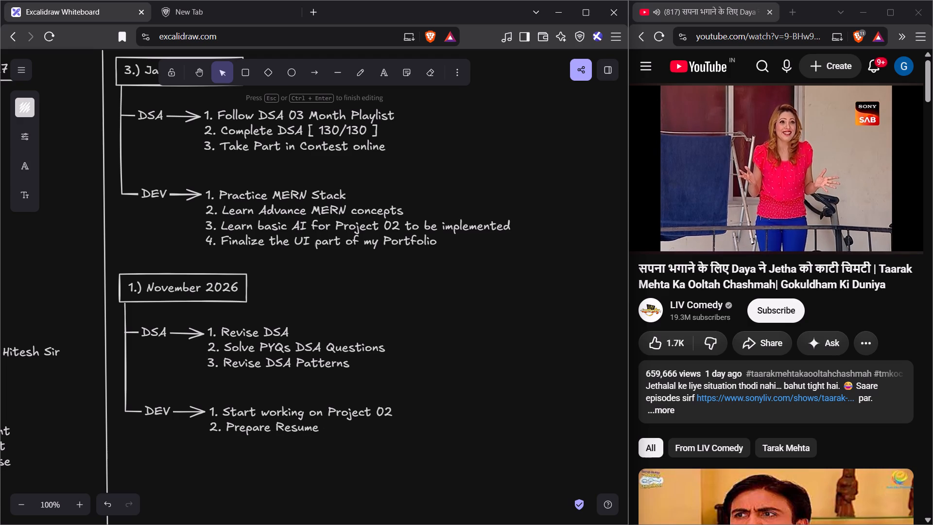
{"action": "type", "text": "and"}
{"action": "key", "text": "space"}
{"action": "type", "text": "start applying for internship"}
{"action": "key", "text": "space"}
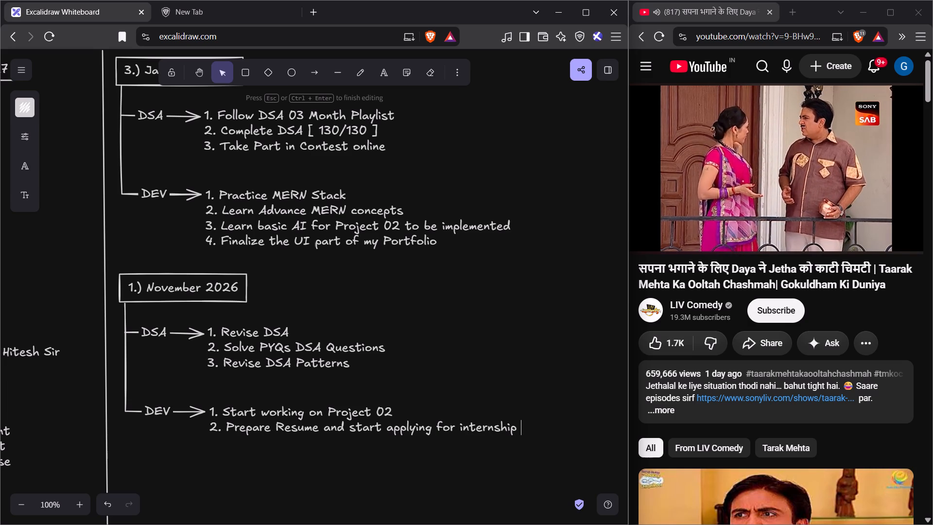
{"action": "key", "text": "ctrl+BackSpace"}
{"action": "type", "text": "intern roles"}
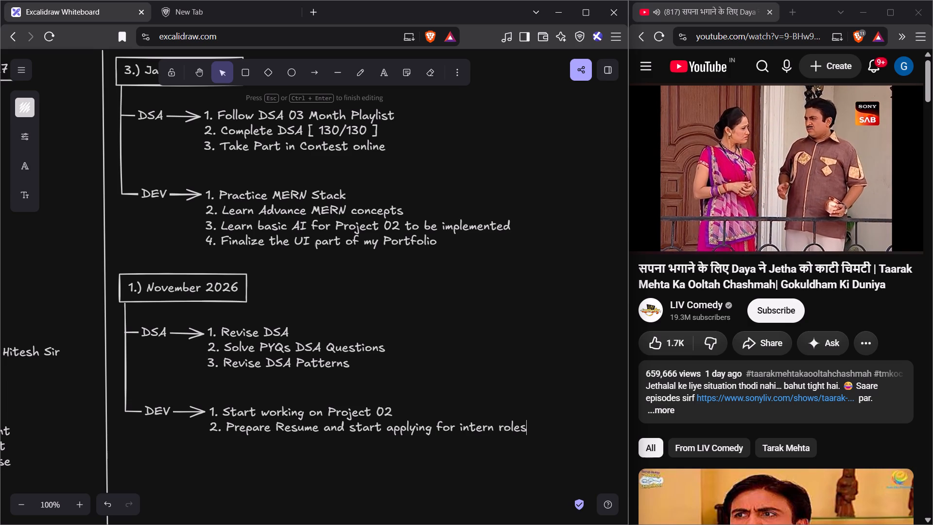
Add "3. Start working on Portfolio" as the third DEV item in the pasted block.
{"action": "key", "text": "Return"}
{"action": "type", "text": "3."}
{"action": "key", "text": "space"}
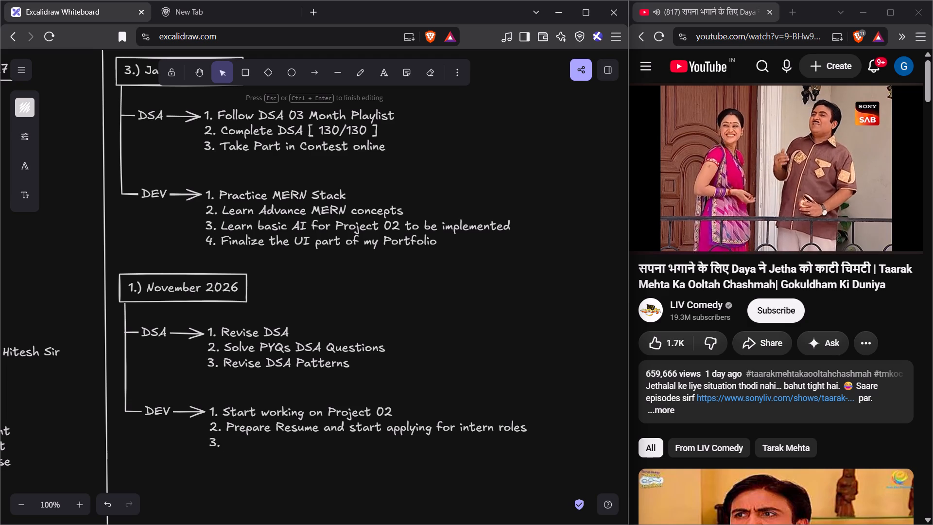
{"action": "key", "text": "shift+s"}
{"action": "type", "text": "tart working on"}
{"action": "key", "text": "space"}
{"action": "type", "text": "Port"}
{"action": "type", "text": "folio"}
{"action": "key", "text": "space"}
{"action": "key", "text": "BackSpace"}
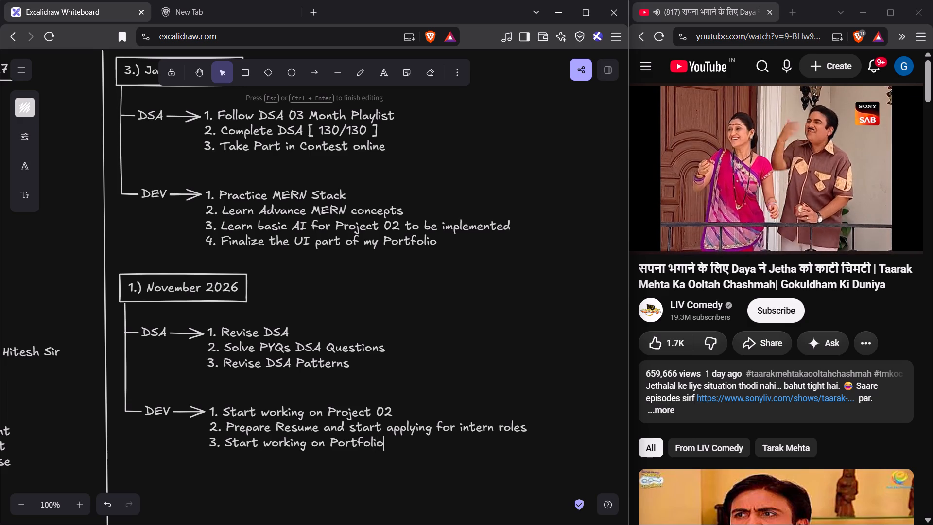
Add "4. Learn AI for Project 02" as the fourth DEV item in the pasted block.
{"action": "key", "text": "Return"}
{"action": "type", "text": "4."}
{"action": "key", "text": "space"}
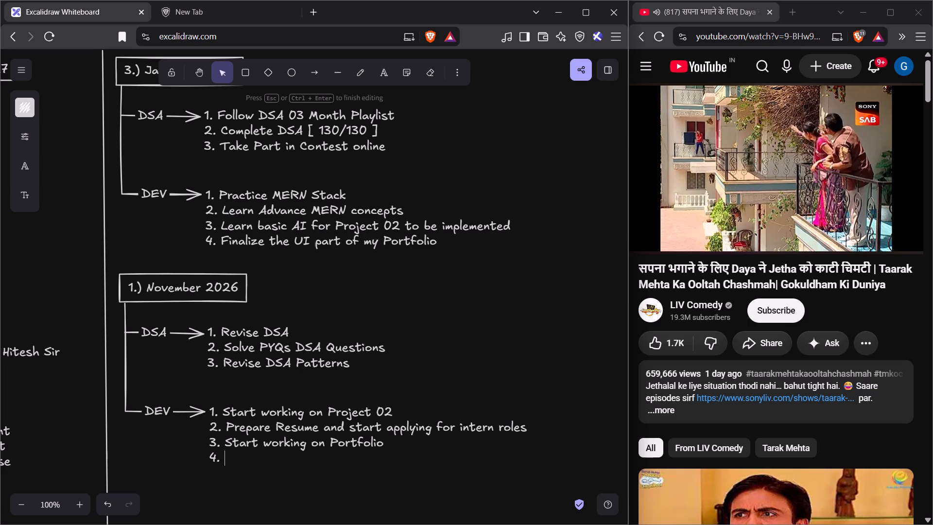
{"action": "type", "text": "Lean"}
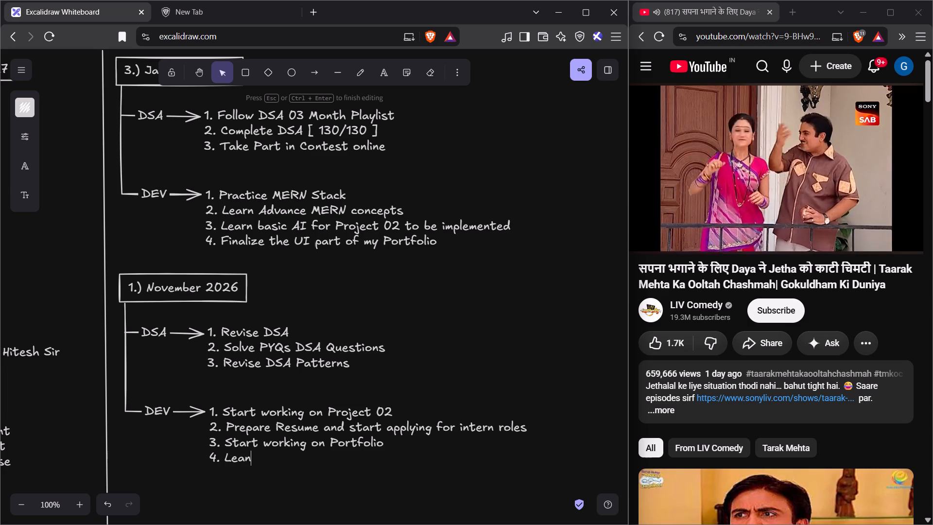
{"action": "key", "text": "BackSpace"}
{"action": "type", "text": "rn AI for Project 02"}
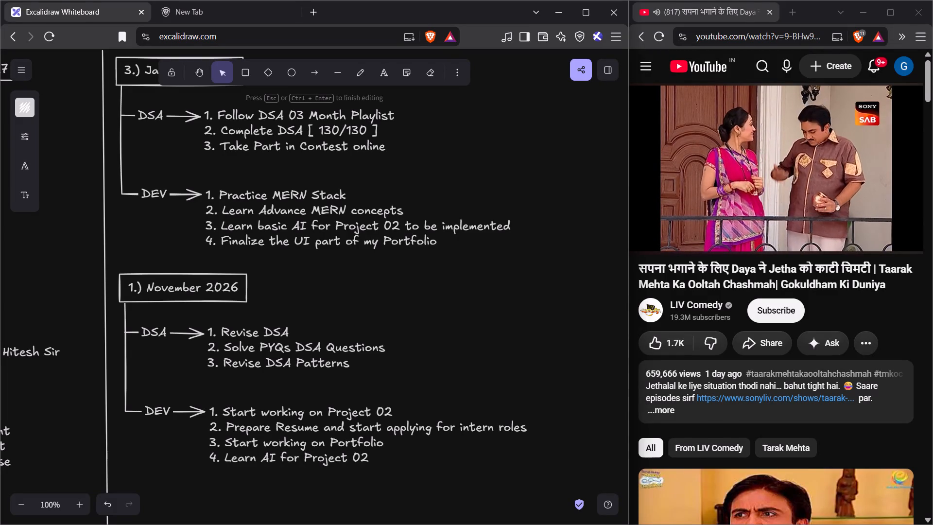
Change the month and year in the pasted block's heading to "Februrary 2027", keeping its "1.)" number.
{"action": "left_click", "coordinate": [207, 285]}
{"action": "left_click", "coordinate": [237, 290]}
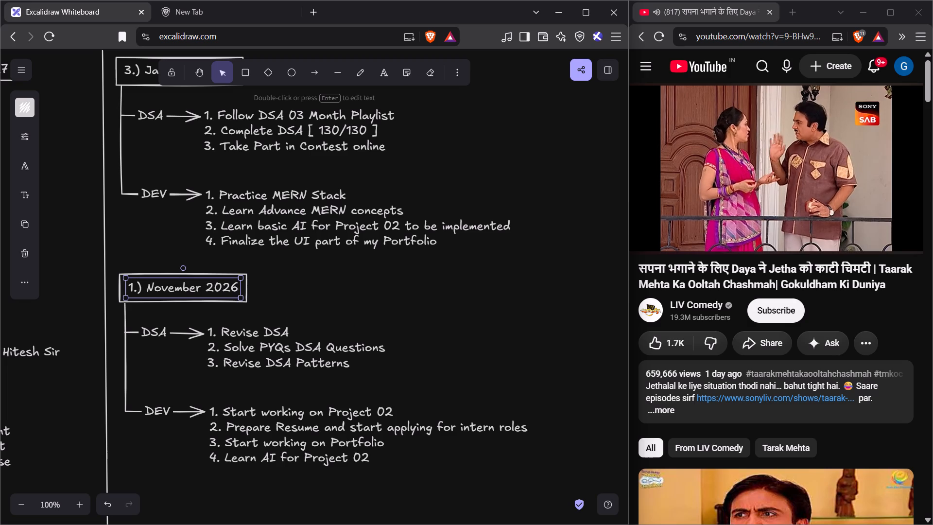
{"action": "key", "text": "BackSpace"}
{"action": "key", "text": "7"}
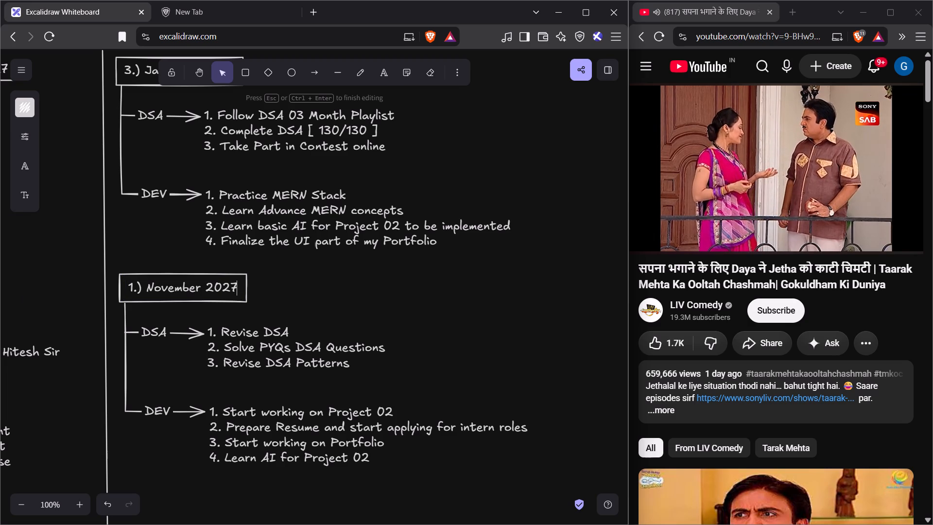
{"action": "key", "text": "ctrl+Left"}
{"action": "key", "text": "ctrl+Left"}
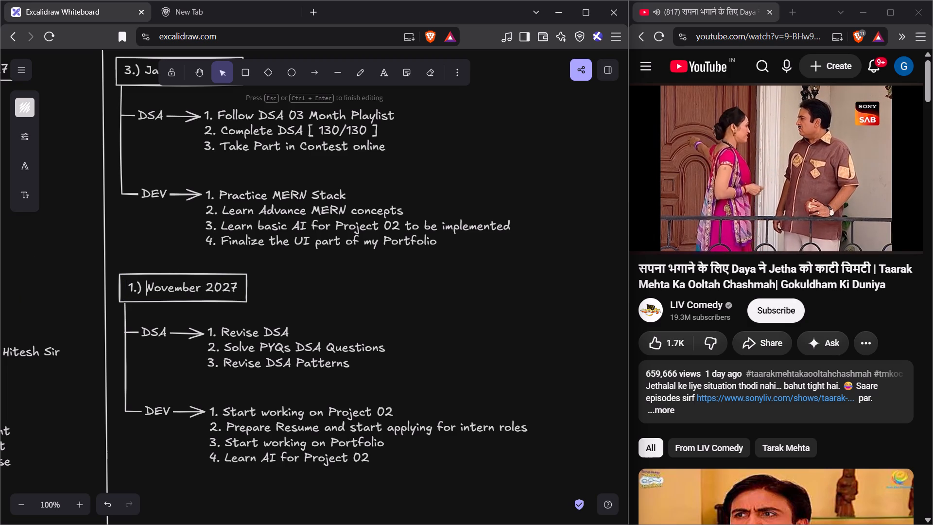
{"action": "key", "text": "ctrl+Delete"}
{"action": "type", "text": "Fe"}
{"action": "type", "text": "brurary"}
{"action": "key", "text": "space"}
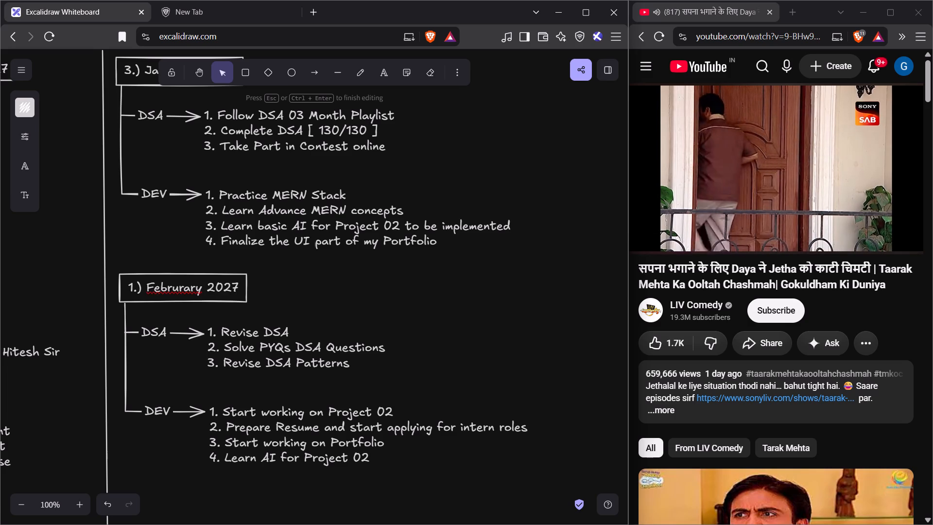
Correct the spelling of the month name in the pasted block's heading.
{"action": "key", "text": "Left"}
{"action": "key", "text": "Left"}
{"action": "key", "text": "Left"}
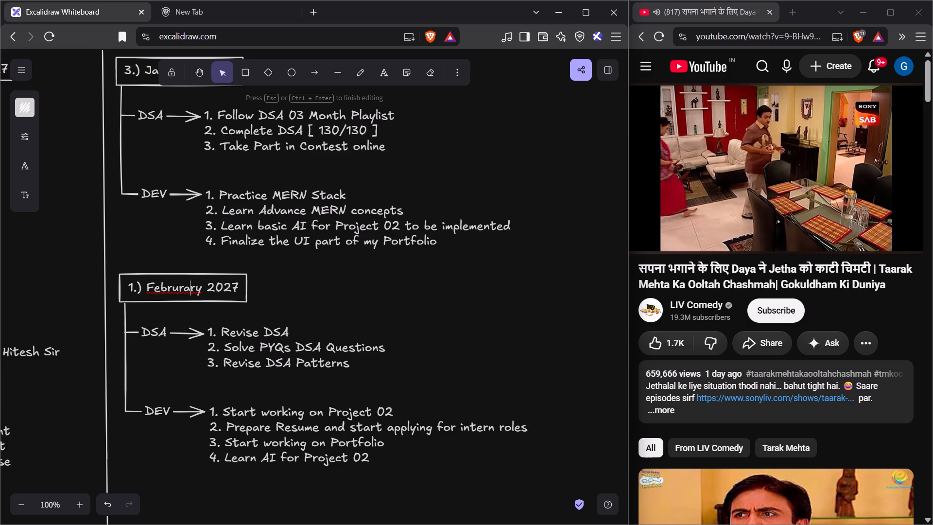
{"action": "key", "text": "Left"}
{"action": "key", "text": "Left"}
{"action": "key", "text": "Right"}
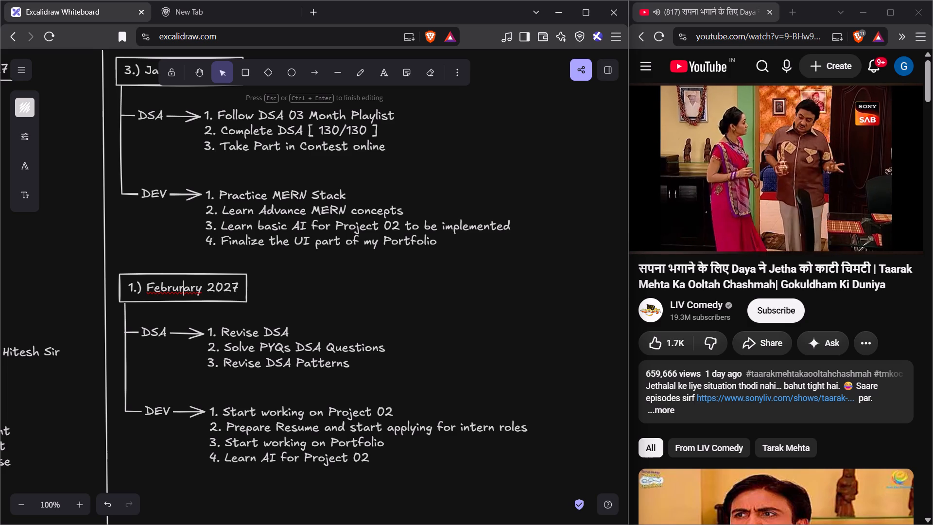
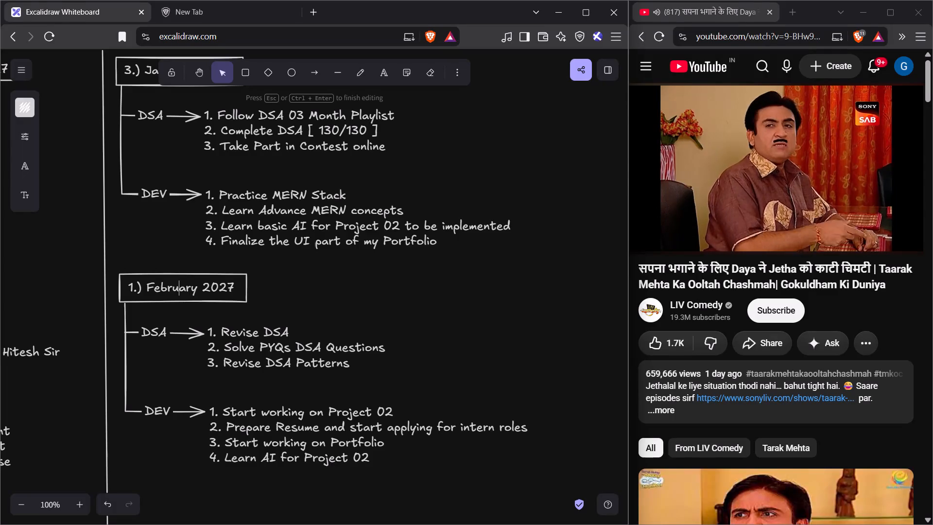
Change the number in the February 2027 heading to "4.)".
{"action": "key", "text": "ctrl+Left"}
{"action": "key", "text": "ctrl+Left"}
{"action": "key", "text": "BackSpace"}
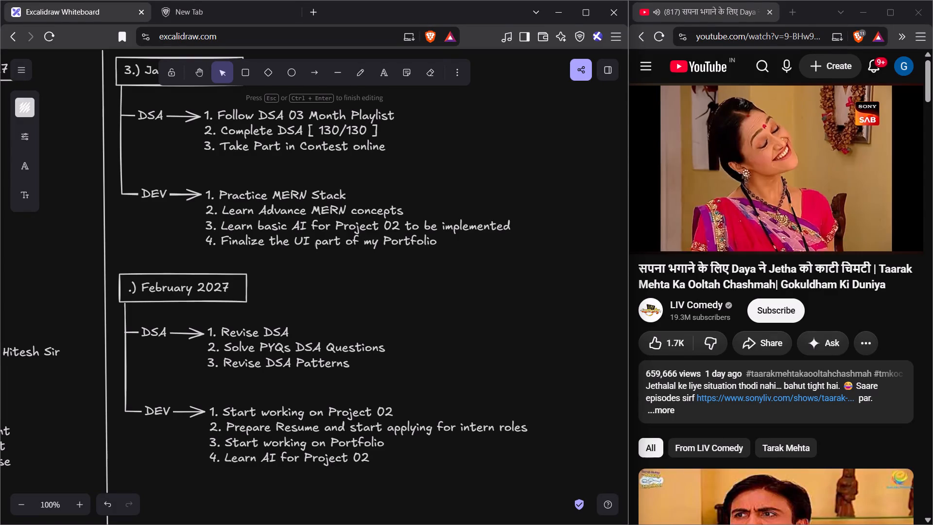
{"action": "key", "text": "4"}
{"action": "left_click", "coordinate": [403, 275]}
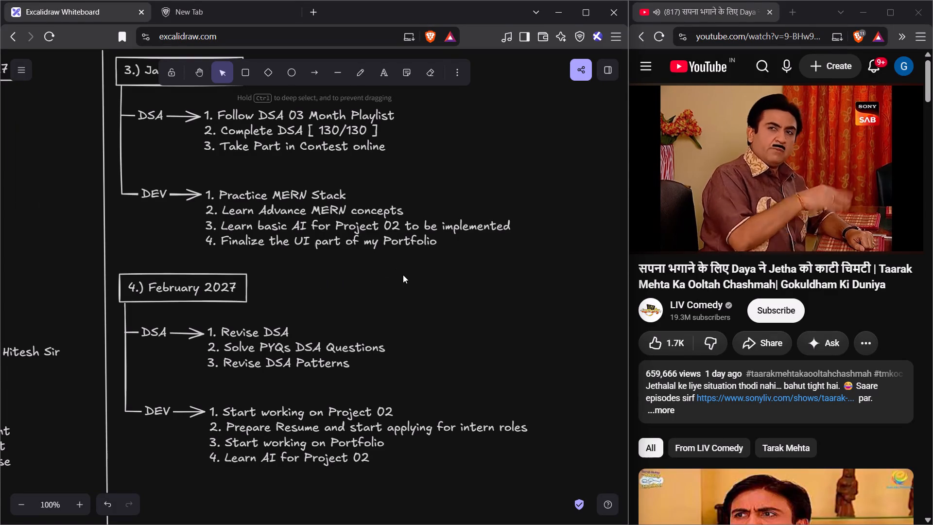
Review the January and February 2027 blocks and the free space beneath them.
{"action": "scroll", "coordinate": [403, 275], "scroll_direction": "up", "scroll_amount": 1}
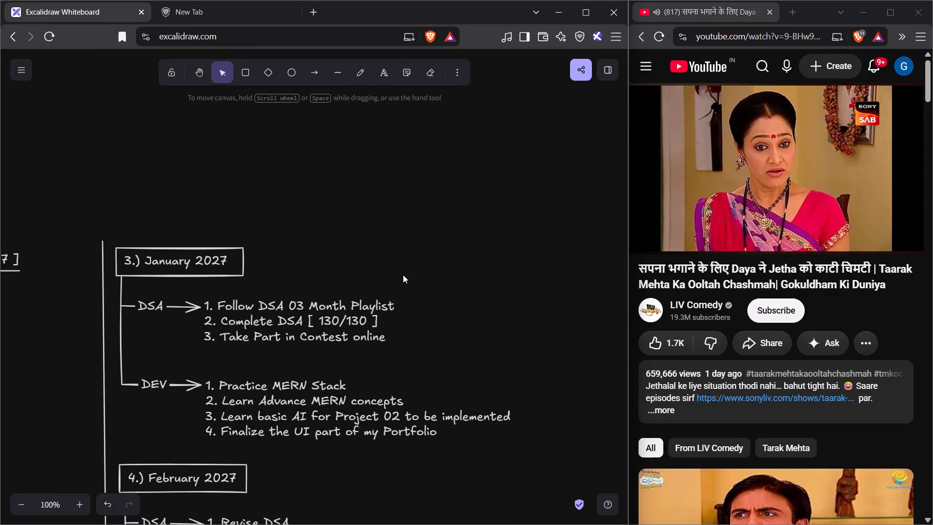
{"action": "scroll", "coordinate": [403, 275], "scroll_direction": "up", "scroll_amount": 1}
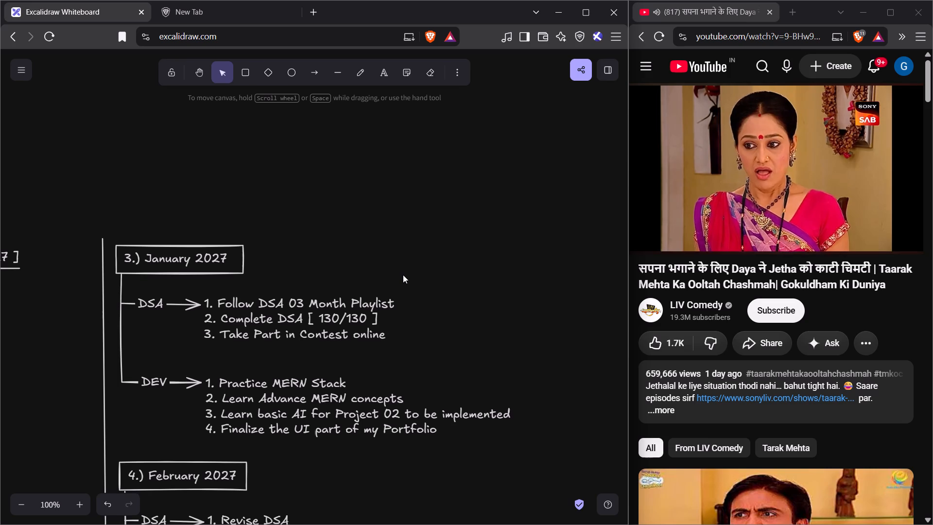
{"action": "scroll", "coordinate": [403, 275], "scroll_direction": "up", "scroll_amount": 2}
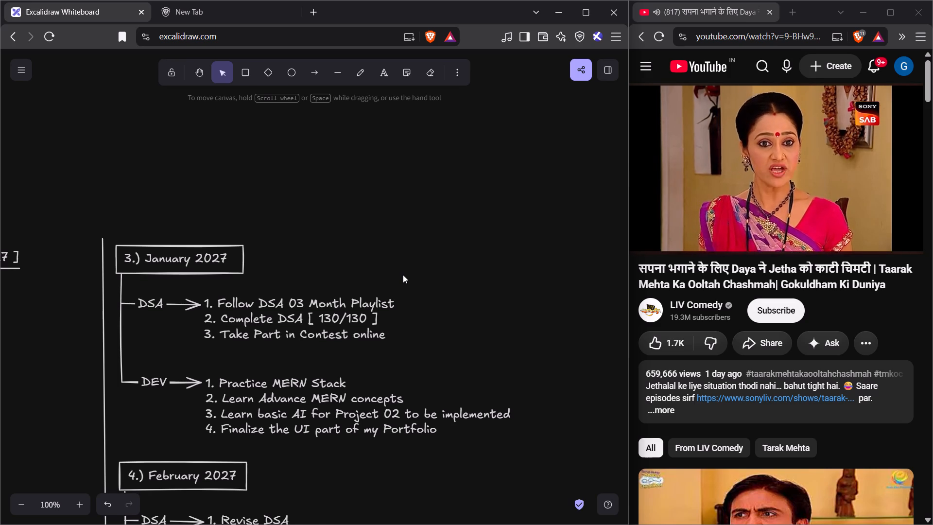
{"action": "scroll", "coordinate": [403, 275], "scroll_direction": "up", "scroll_amount": 1}
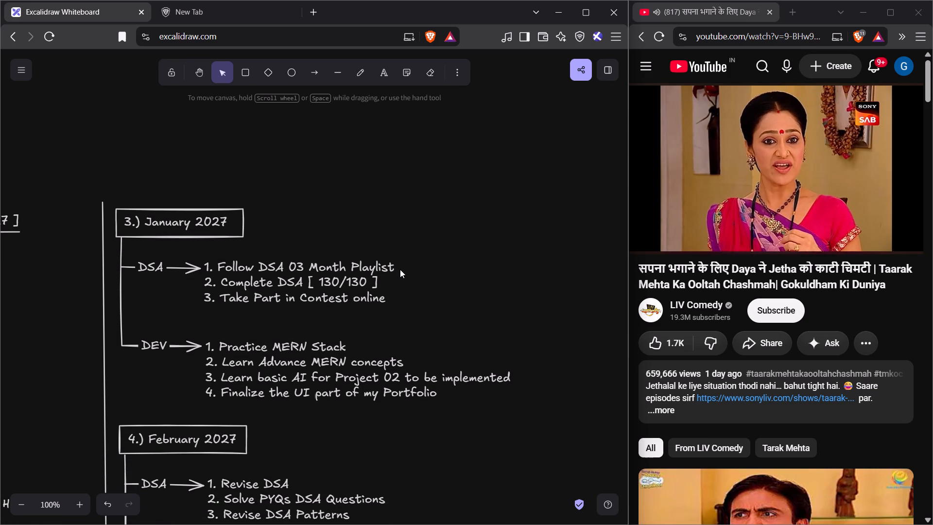
{"action": "scroll", "coordinate": [400, 269], "scroll_direction": "down", "scroll_amount": 4}
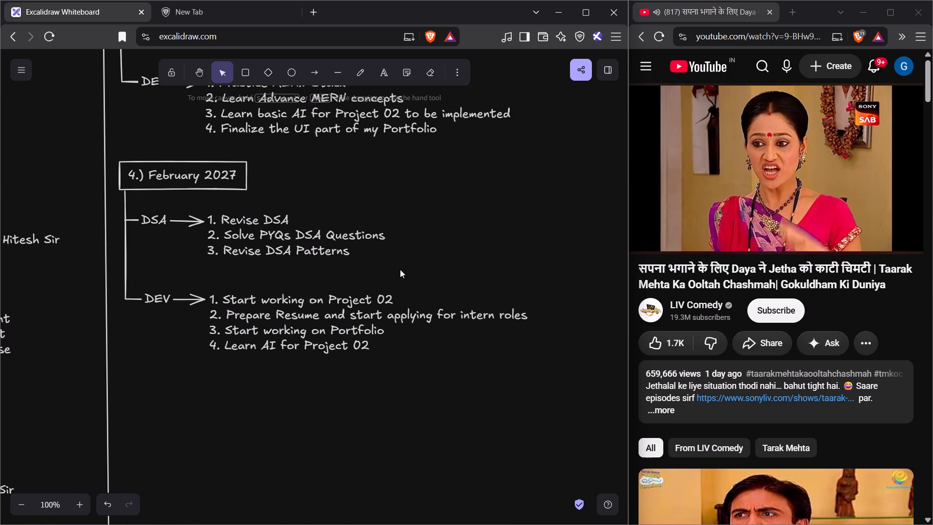
{"action": "scroll", "coordinate": [400, 269], "scroll_direction": "down", "scroll_amount": 3}
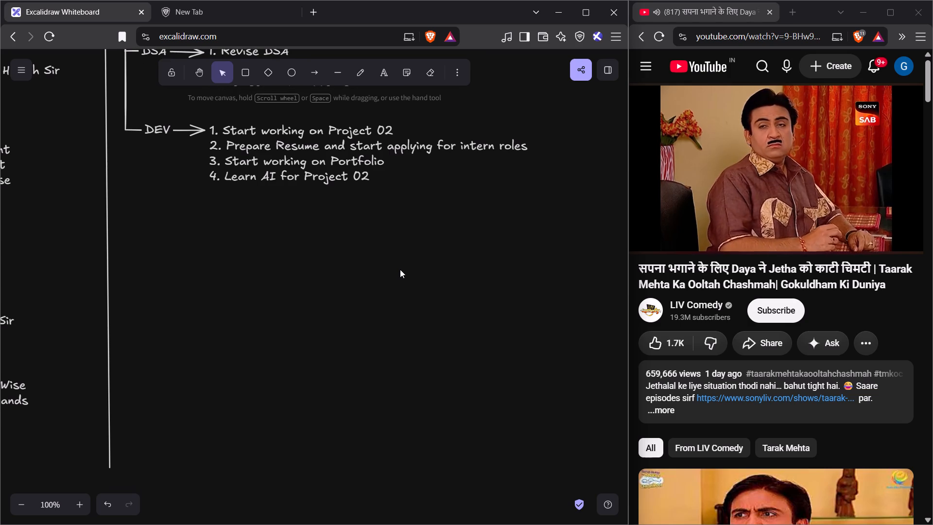
{"action": "scroll", "coordinate": [400, 269], "scroll_direction": "up", "scroll_amount": 4}
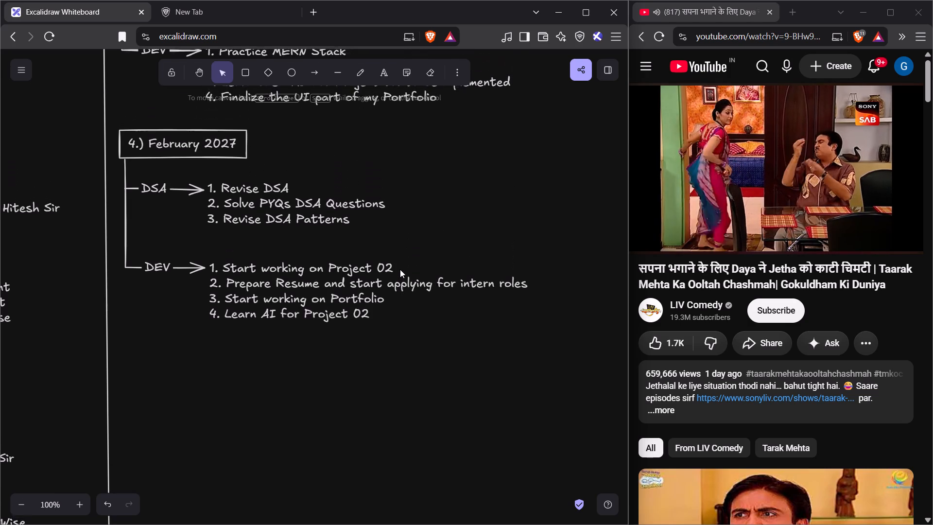
{"action": "scroll", "coordinate": [400, 269], "scroll_direction": "up", "scroll_amount": 2}
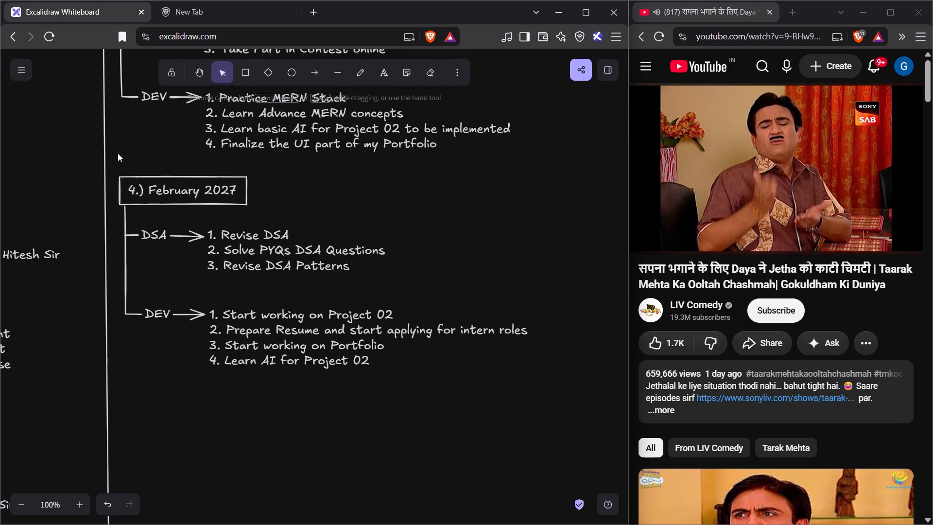
Copy the whole February 2027 block, paste it, and place the copy directly beneath the original, aligned with it.
{"action": "left_click_drag", "start_coordinate": [111, 156], "coordinate": [487, 402]}
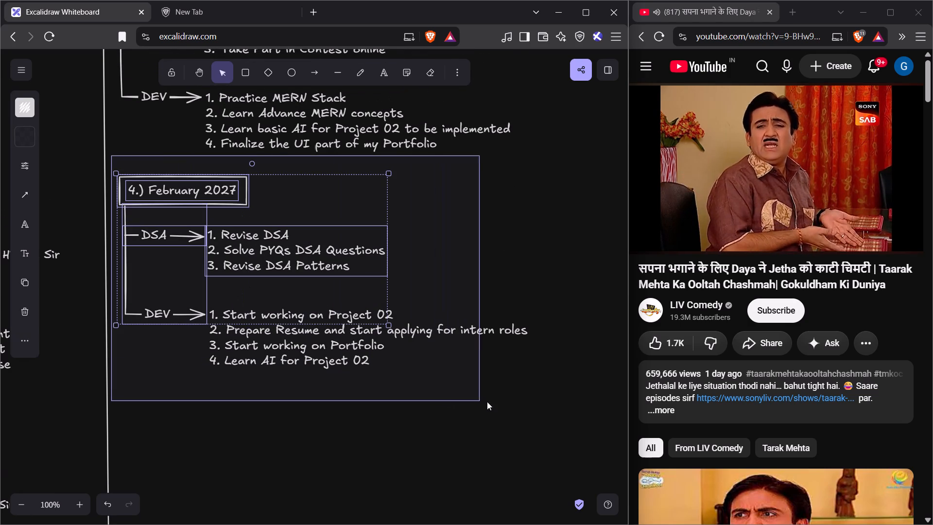
{"action": "left_click_drag", "start_coordinate": [487, 402], "coordinate": [570, 402]}
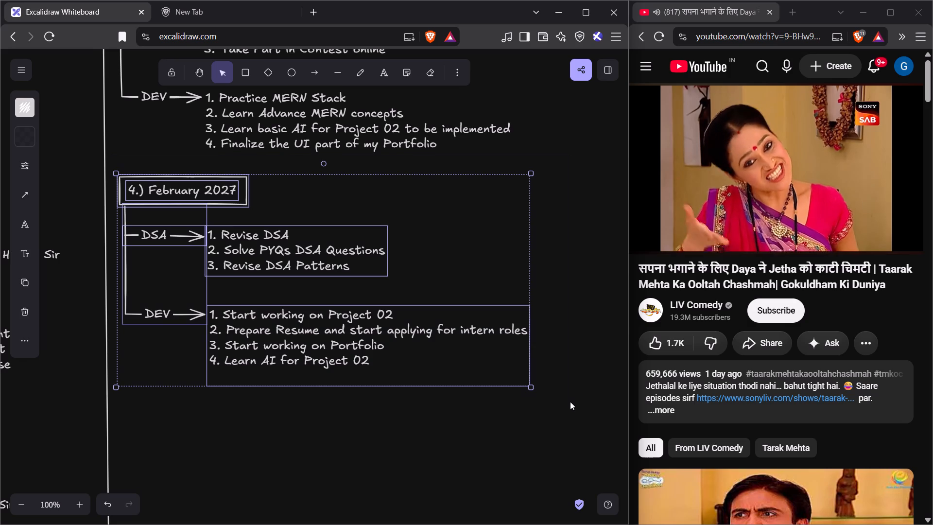
{"action": "key", "text": "ctrl+c"}
{"action": "scroll", "coordinate": [570, 402], "scroll_direction": "down", "scroll_amount": 3}
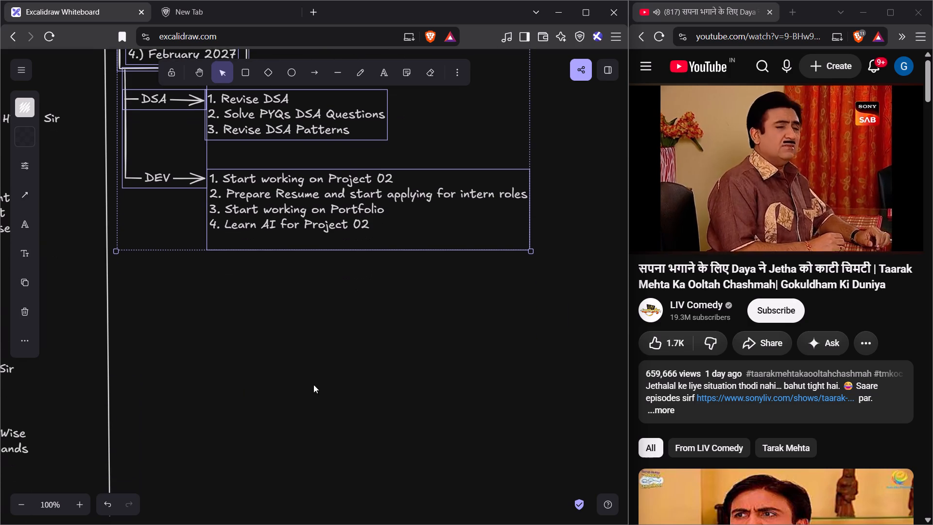
{"action": "left_click", "coordinate": [180, 390]}
{"action": "key", "text": "ctrl+v"}
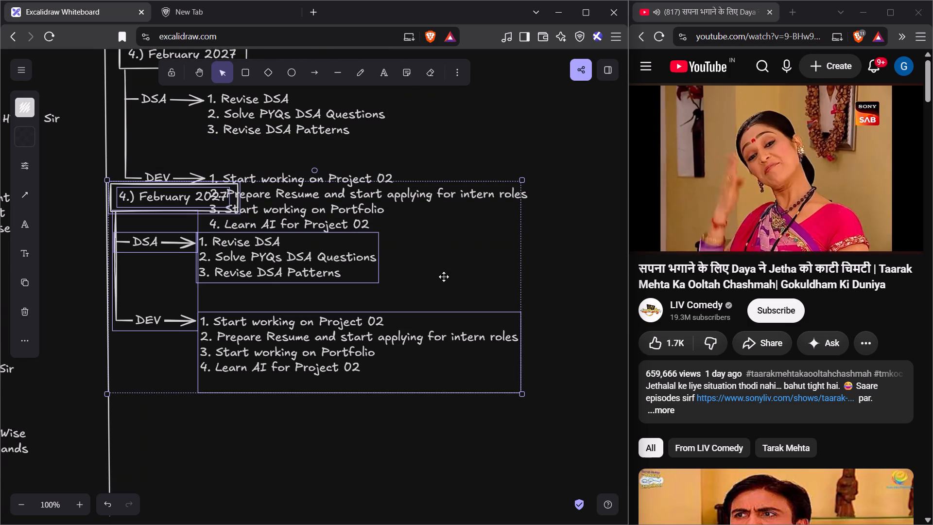
{"action": "left_click_drag", "start_coordinate": [444, 277], "coordinate": [447, 342]}
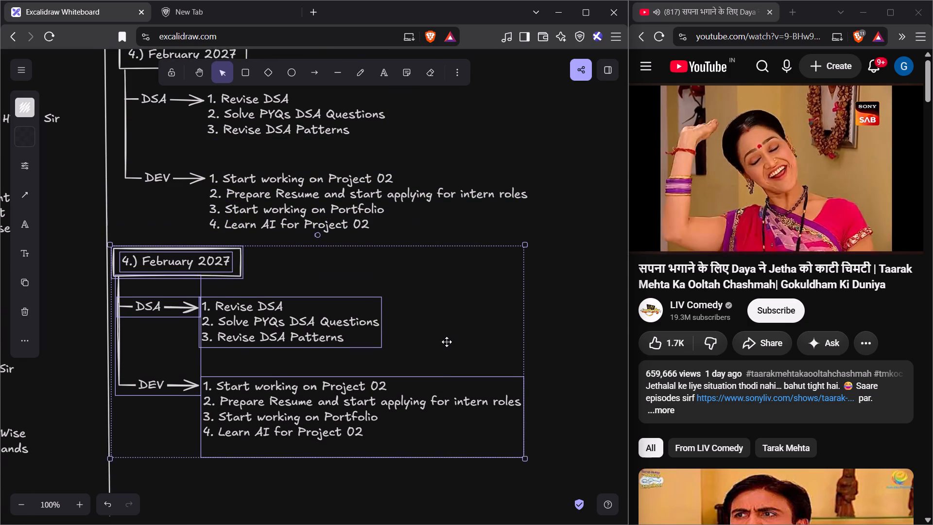
{"action": "left_click_drag", "start_coordinate": [447, 342], "coordinate": [454, 345]}
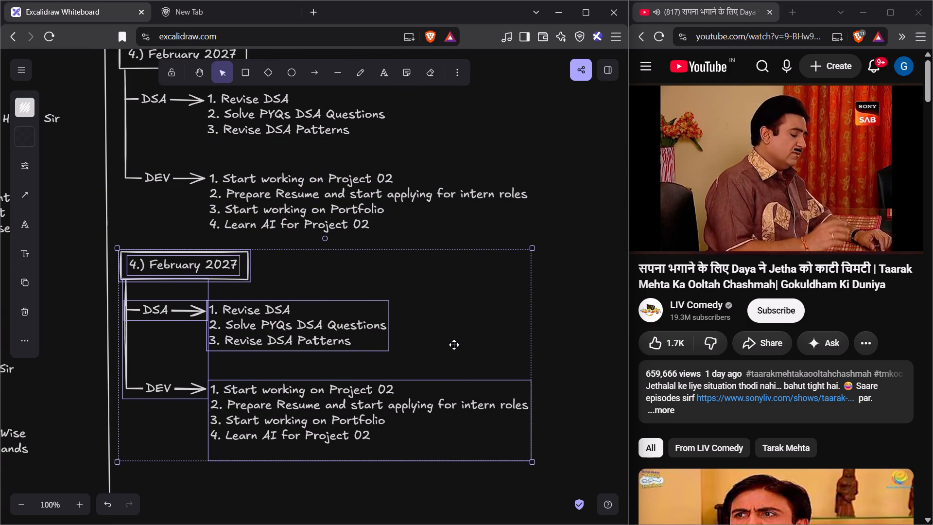
{"action": "left_click_drag", "start_coordinate": [454, 345], "coordinate": [452, 346]}
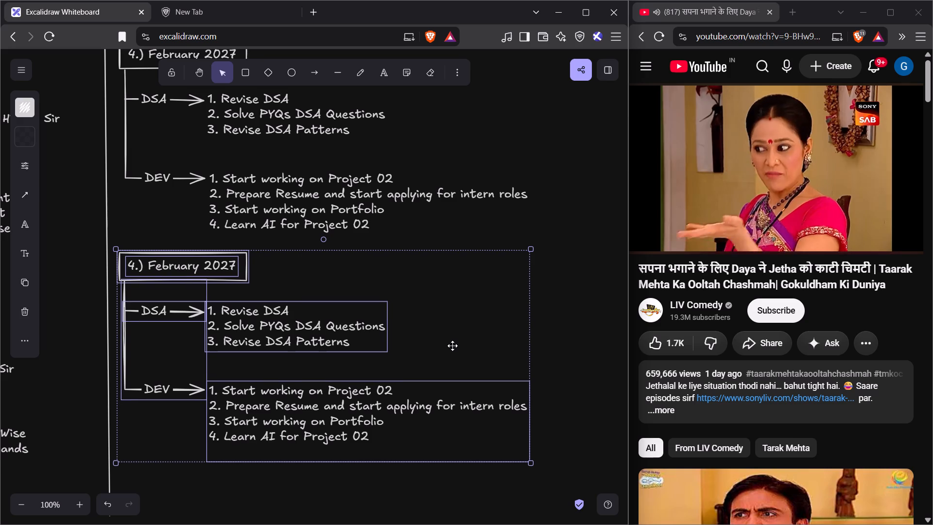
Change the heading of the pasted block to "5.) March 2027".
{"action": "left_click", "coordinate": [202, 266]}
{"action": "left_click", "coordinate": [202, 266]}
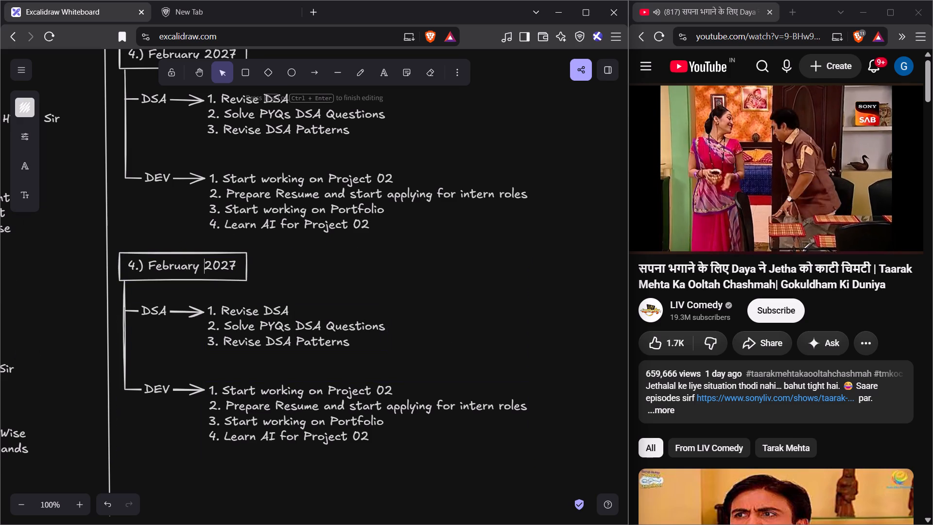
{"action": "key", "text": "Left"}
{"action": "key", "text": "ctrl+BackSpace"}
{"action": "type", "text": "march"}
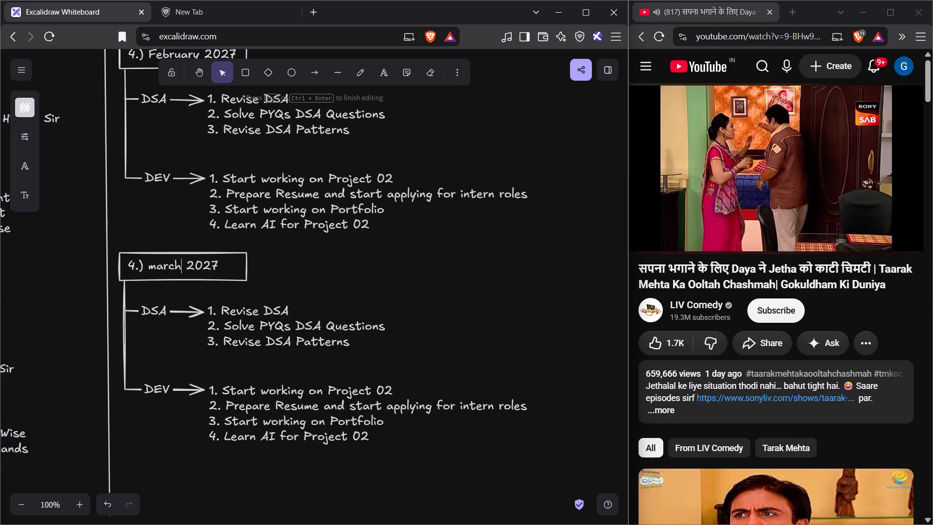
{"action": "key", "text": "ctrl+BackSpace"}
{"action": "type", "text": "March"}
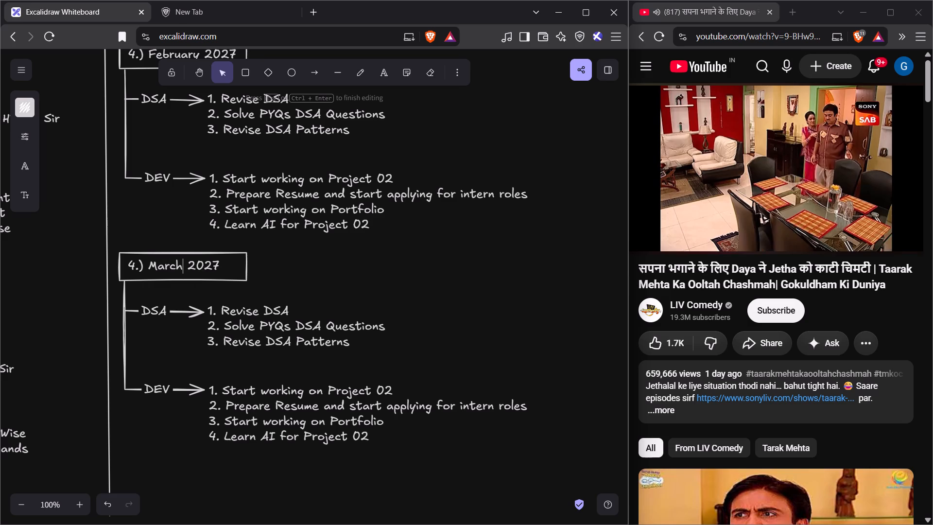
{"action": "key", "text": "Home"}
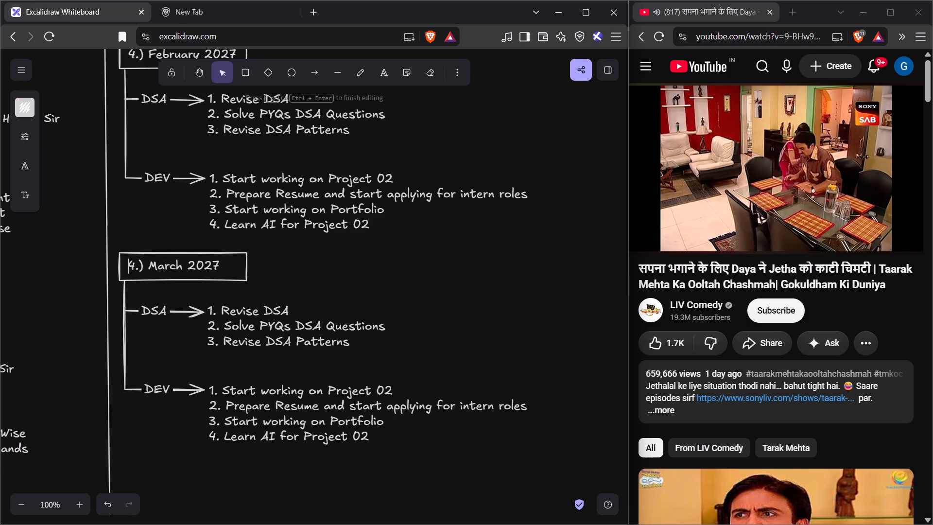
{"action": "key", "text": "Right"}
{"action": "key", "text": "BackSpace"}
{"action": "key", "text": "5"}
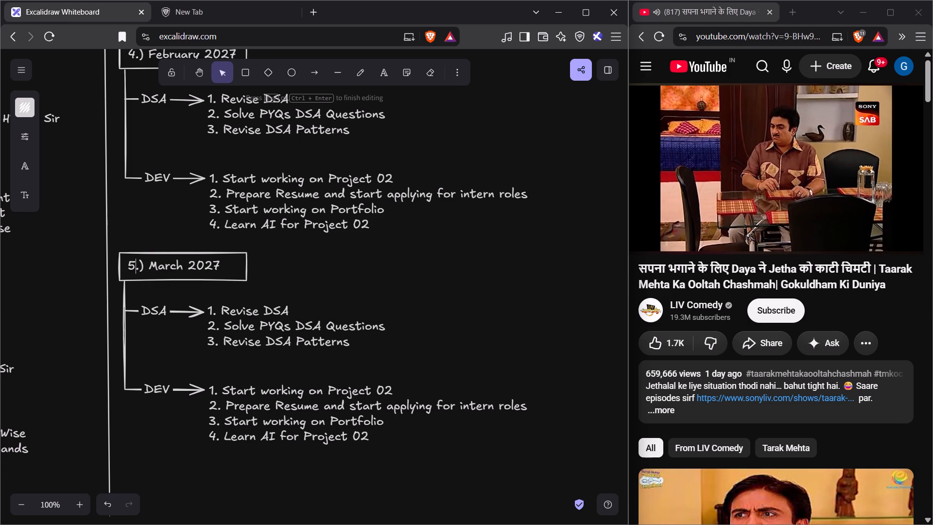
{"action": "left_click", "coordinate": [440, 305]}
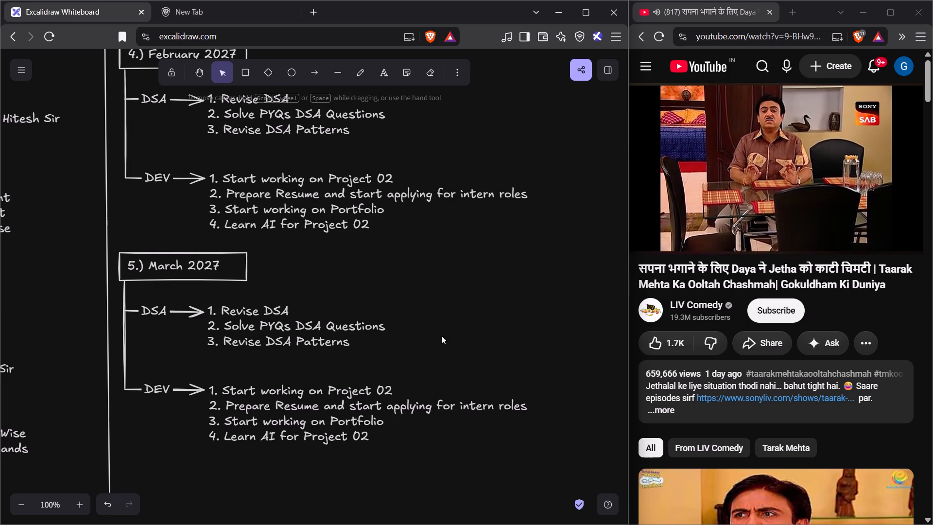
Reword the first DEV item in the March 2027 block to "Complete Project 02 work".
{"action": "scroll", "coordinate": [375, 394], "scroll_direction": "down", "scroll_amount": 1}
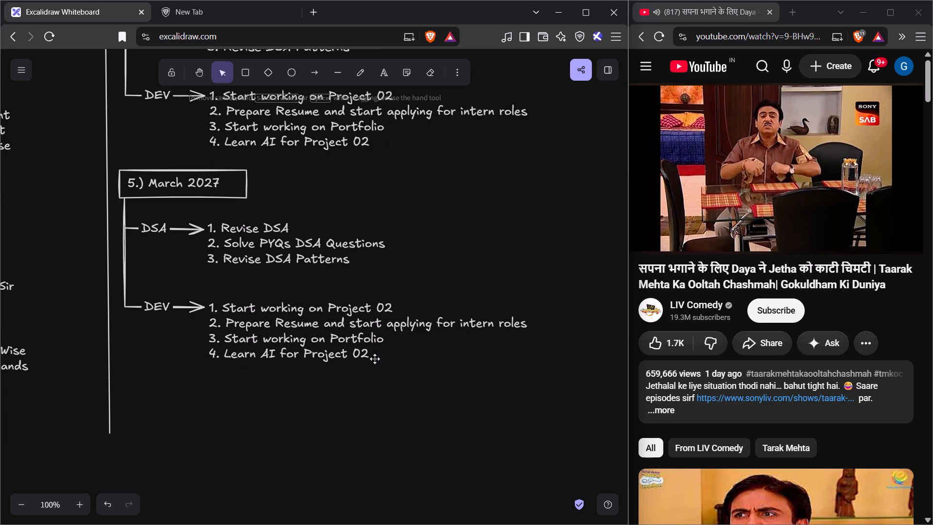
{"action": "left_click", "coordinate": [257, 306]}
{"action": "left_click", "coordinate": [257, 306]}
{"action": "key", "text": "ctrl+BackSpace"}
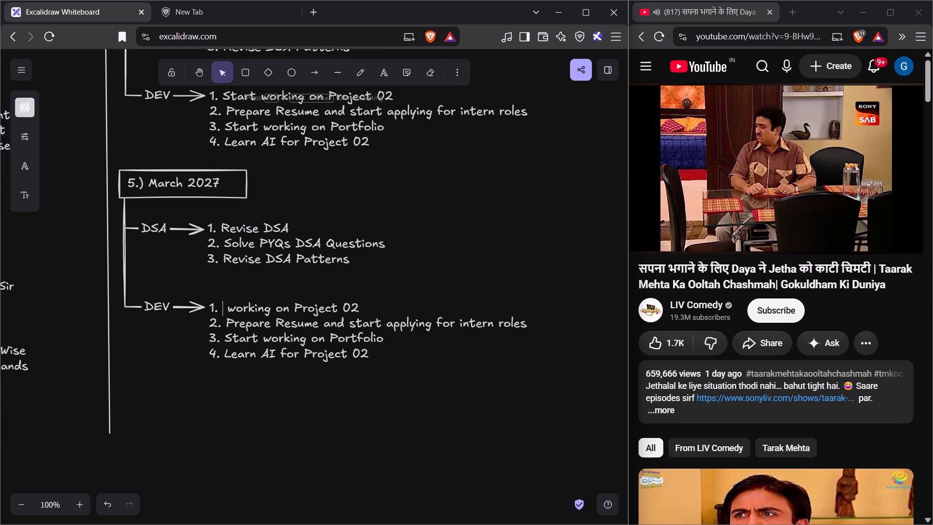
{"action": "type", "text": "Complete"}
{"action": "key", "text": "ctrl+Delete"}
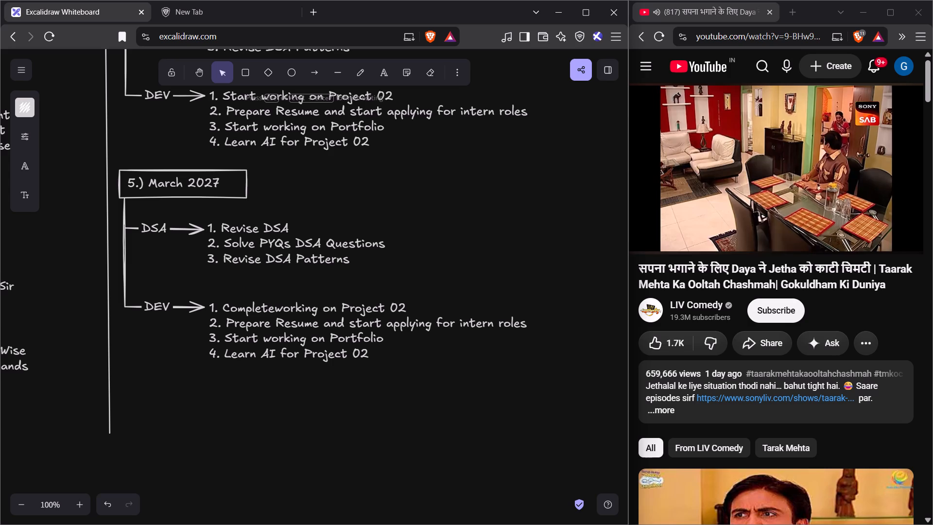
{"action": "key", "text": "ctrl+Delete"}
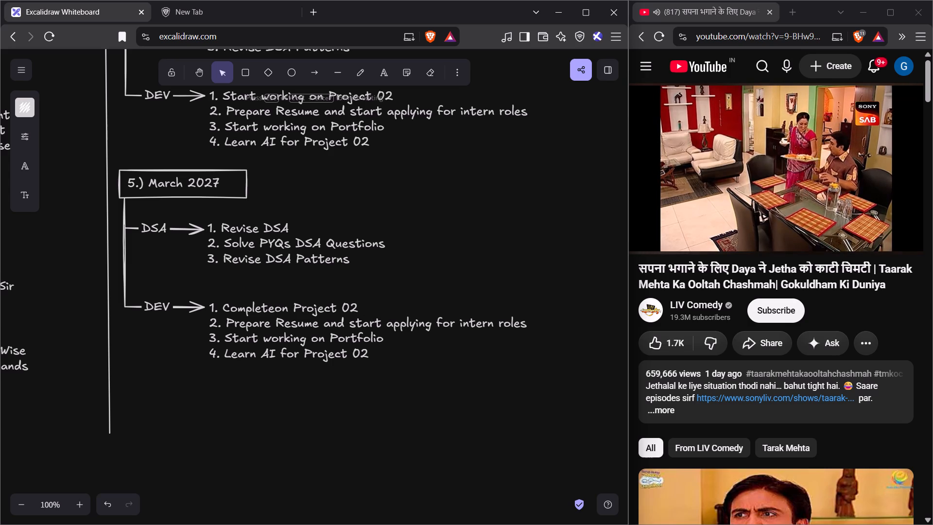
{"action": "key", "text": "ctrl+Delete"}
{"action": "key", "text": "space"}
{"action": "key", "text": "End"}
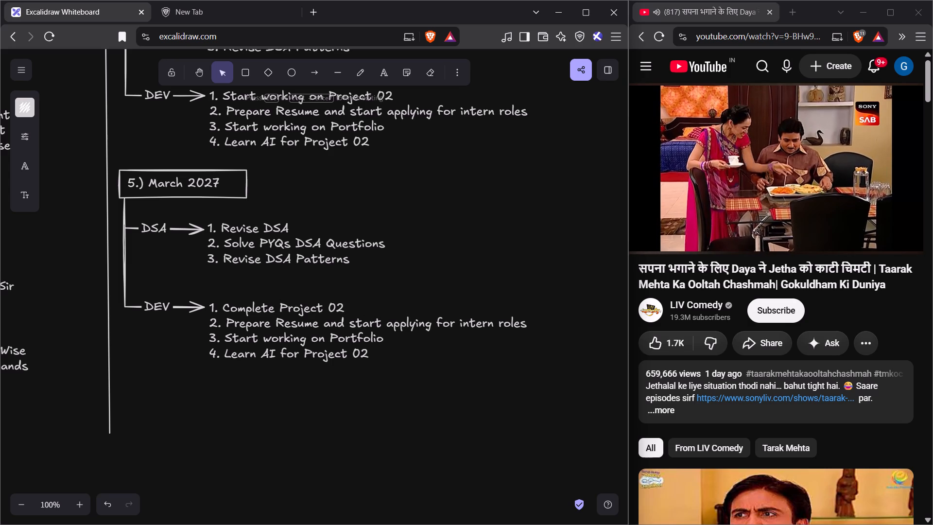
{"action": "key", "text": "space"}
{"action": "type", "text": "work"}
{"action": "key", "text": "space"}
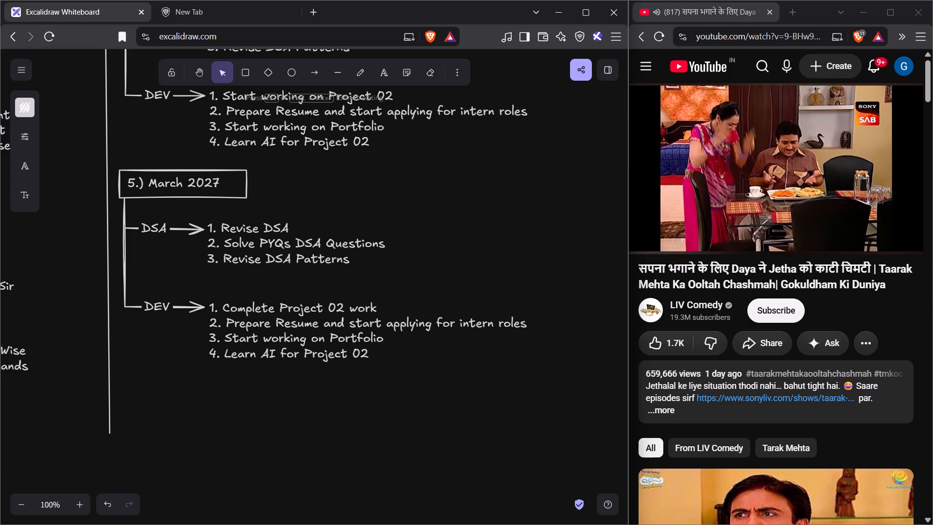
Replace the text of the third DEV item in the March 2027 block with "Work on Portfolio".
{"action": "key", "text": "Down"}
{"action": "key", "text": "Down"}
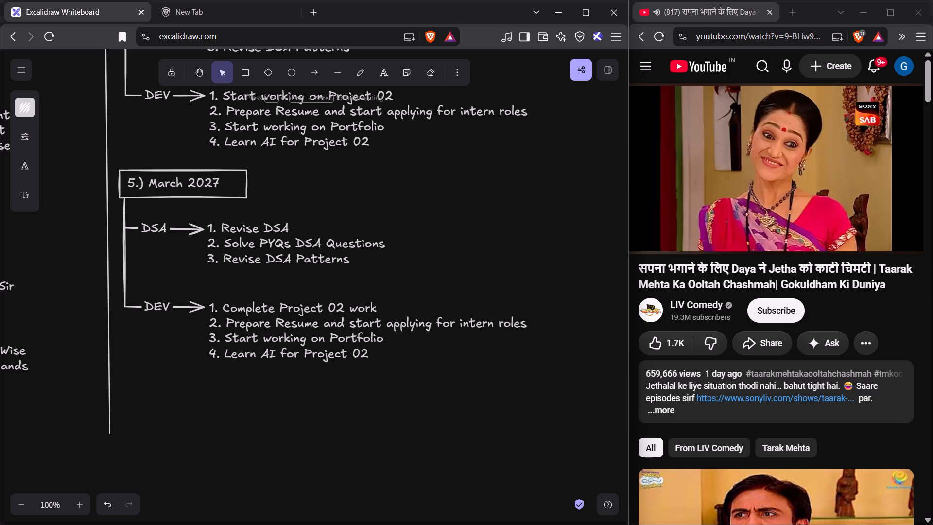
{"action": "key", "text": "ctrl+BackSpace"}
{"action": "key", "text": "ctrl+BackSpace"}
{"action": "key", "text": "ctrl+BackSpace"}
{"action": "key", "text": "ctrl+BackSpace"}
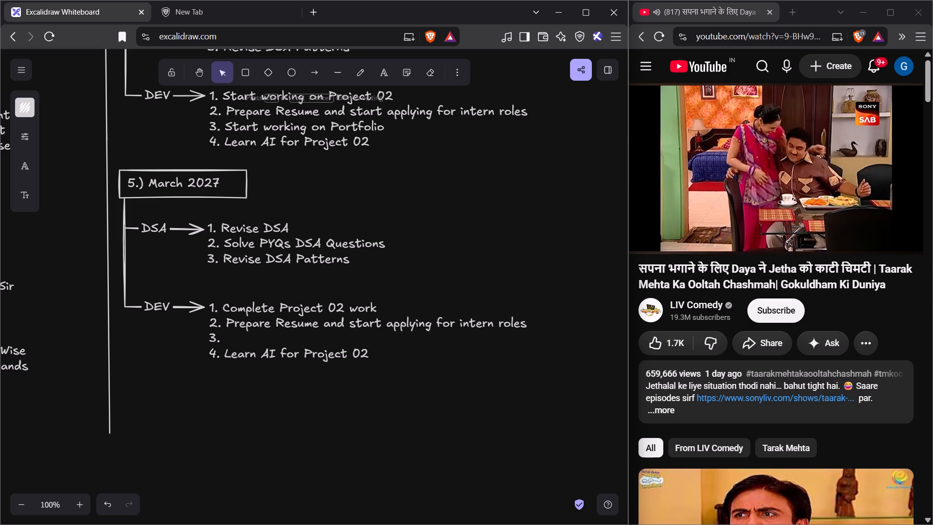
{"action": "type", "text": "Work on Portfoi"}
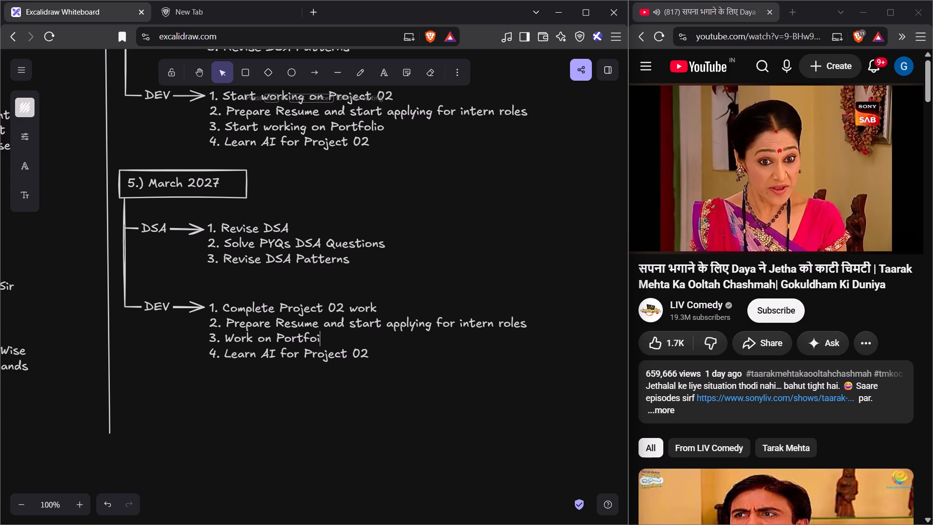
{"action": "key", "text": "BackSpace"}
{"action": "type", "text": "lio"}
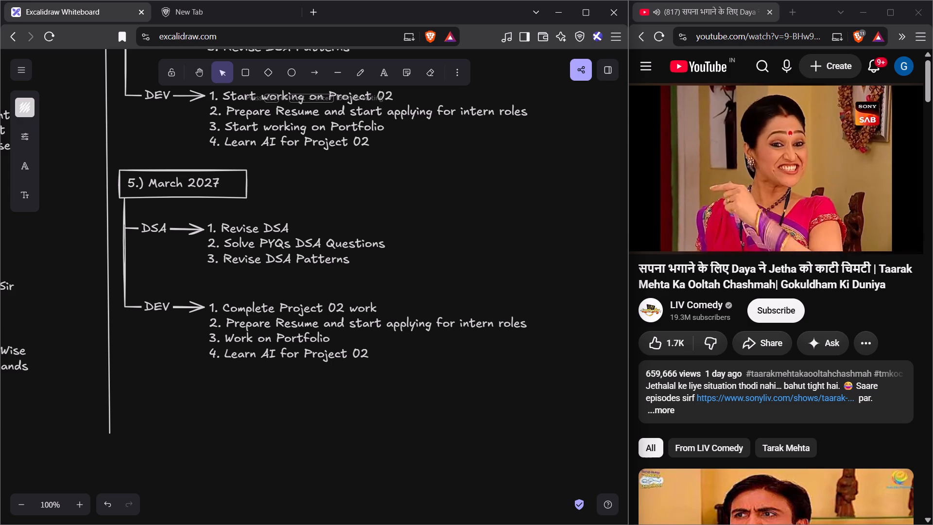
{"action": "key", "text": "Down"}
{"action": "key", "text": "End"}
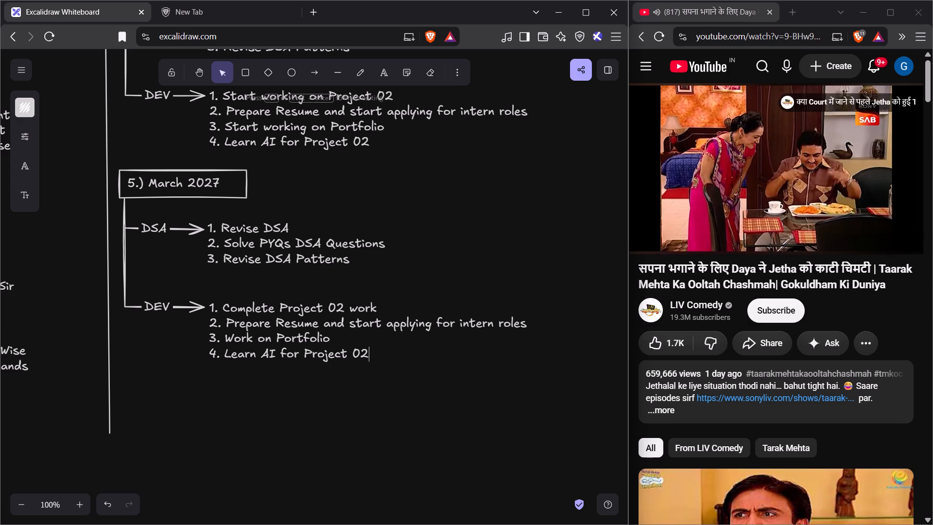
Duplicate the vertical divider line and place the copy just past the January–March 2027 column, level with the original.
{"action": "scroll", "coordinate": [257, 306], "scroll_direction": "up", "scroll_amount": 1}
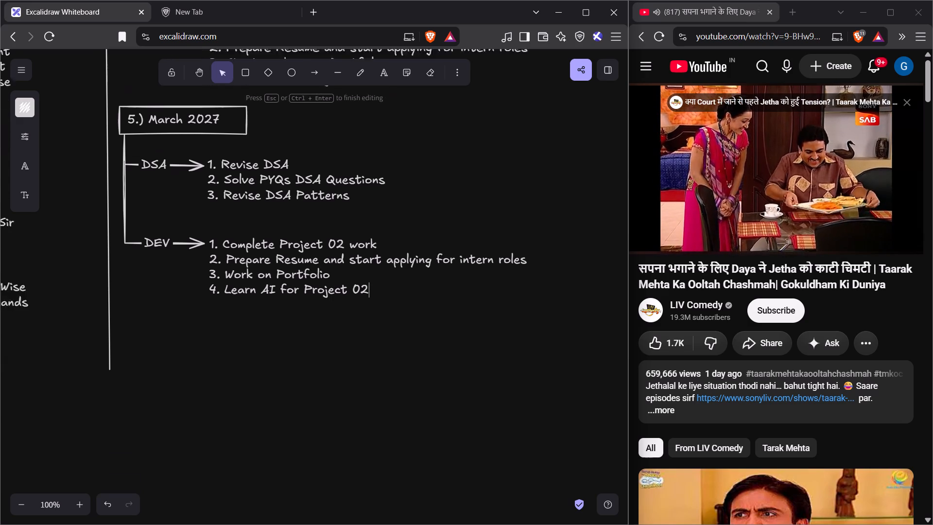
{"action": "scroll", "coordinate": [257, 306], "scroll_direction": "up", "scroll_amount": 1}
{"action": "scroll", "coordinate": [257, 306], "scroll_direction": "left", "scroll_amount": 1}
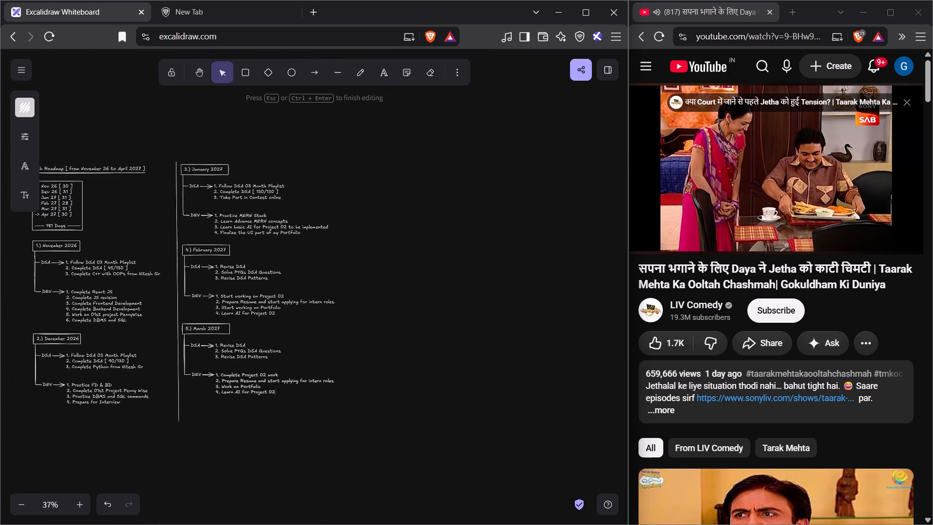
{"action": "left_click", "coordinate": [183, 260]}
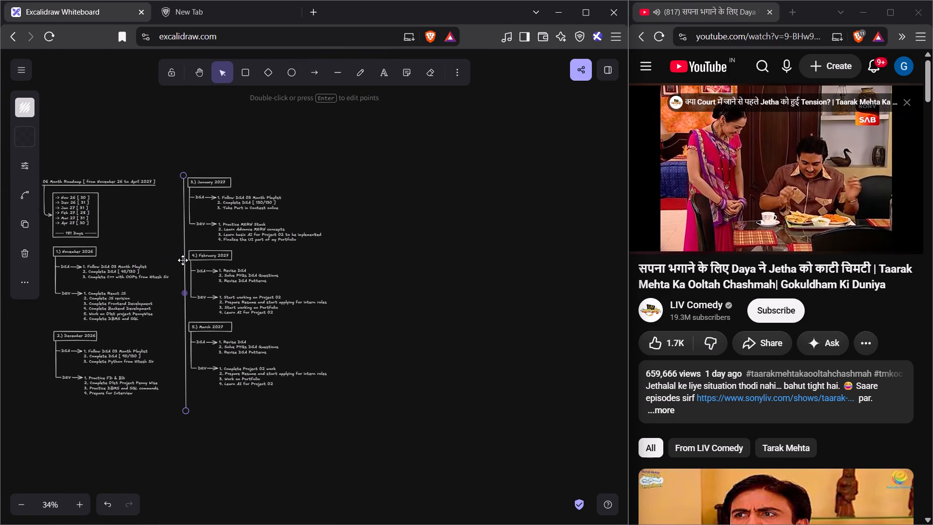
{"action": "key", "text": "ctrl+c"}
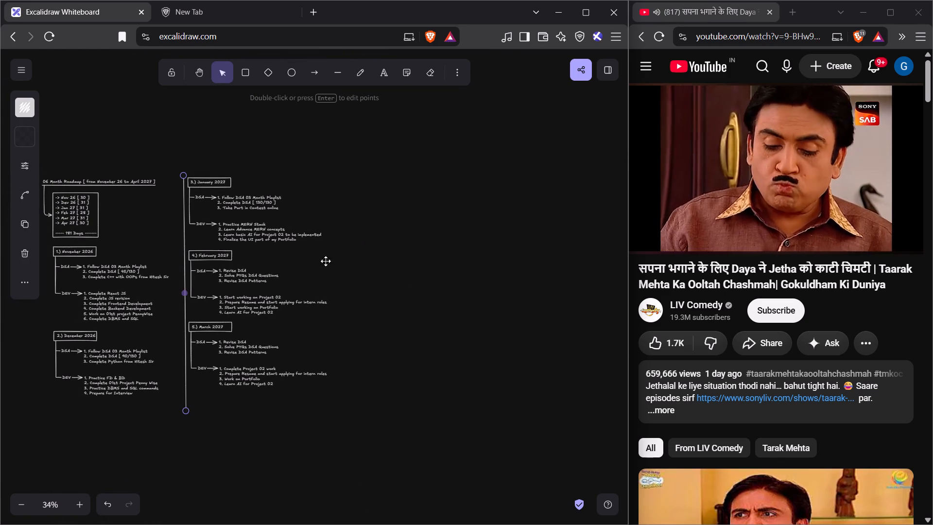
{"action": "left_click", "coordinate": [364, 286]}
{"action": "key", "text": "ctrl+v"}
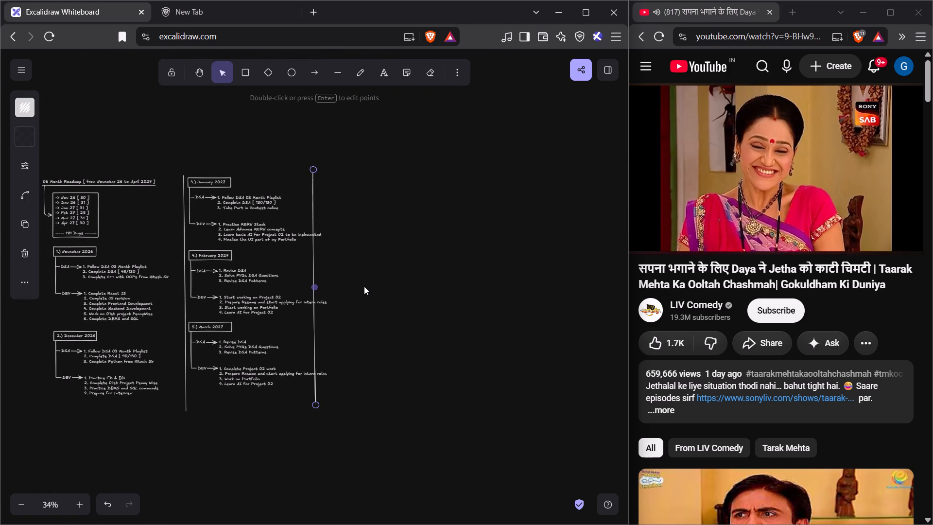
{"action": "left_click_drag", "start_coordinate": [313, 262], "coordinate": [333, 264]}
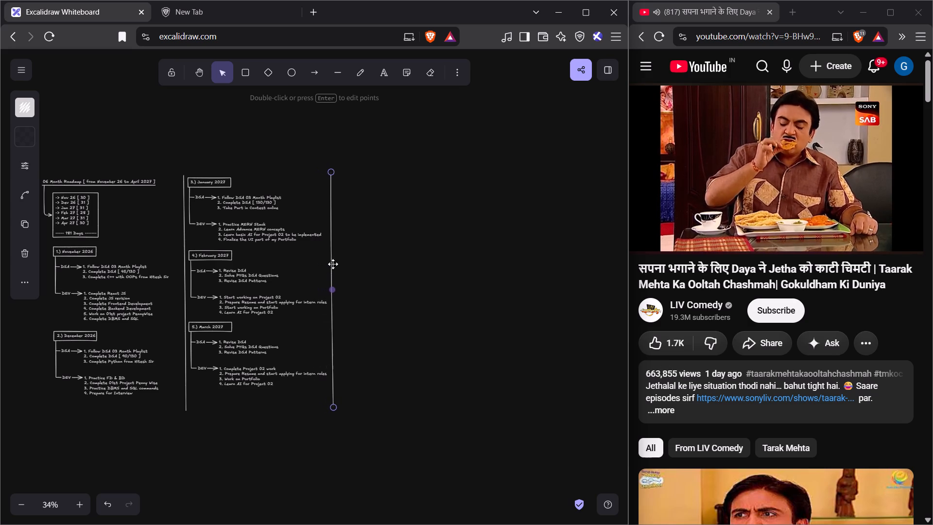
{"action": "left_click_drag", "start_coordinate": [333, 264], "coordinate": [336, 268]}
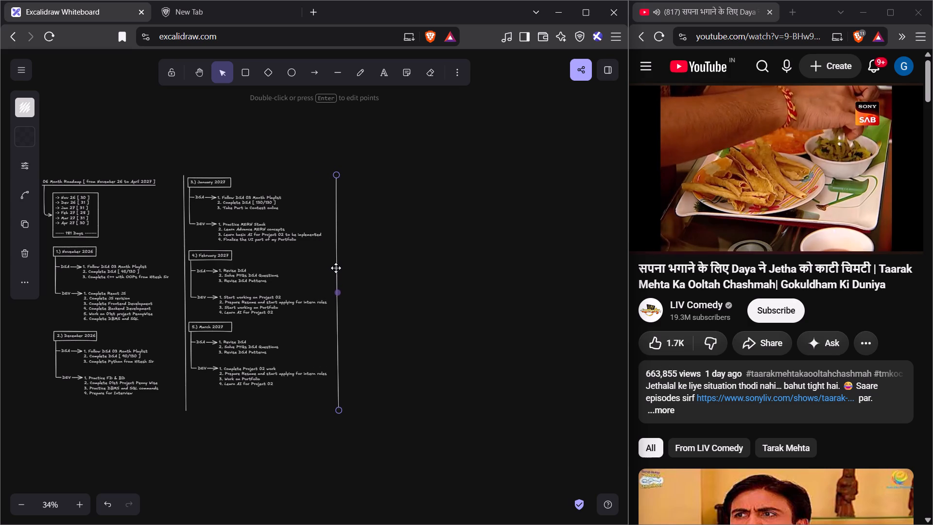
{"action": "left_click_drag", "start_coordinate": [336, 268], "coordinate": [336, 267]}
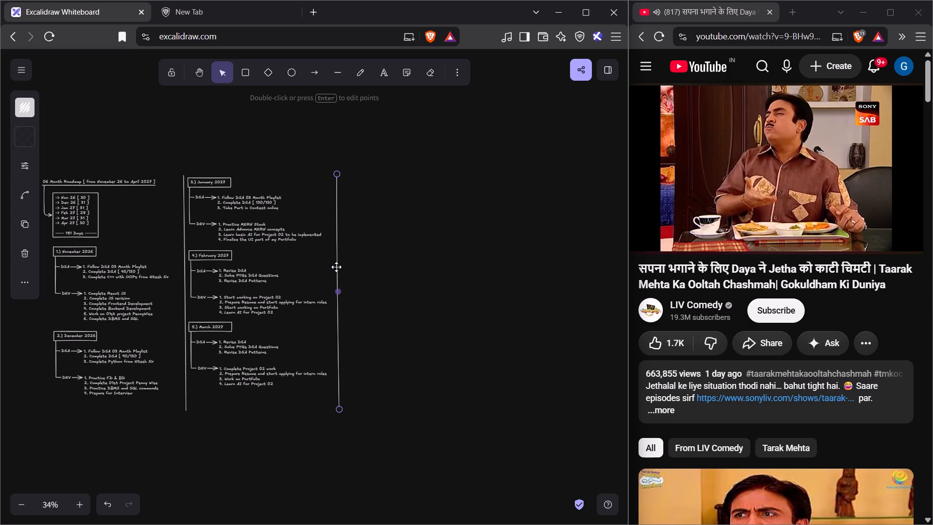
{"action": "left_click_drag", "start_coordinate": [336, 267], "coordinate": [336, 268]}
{"action": "left_click", "coordinate": [411, 278]}
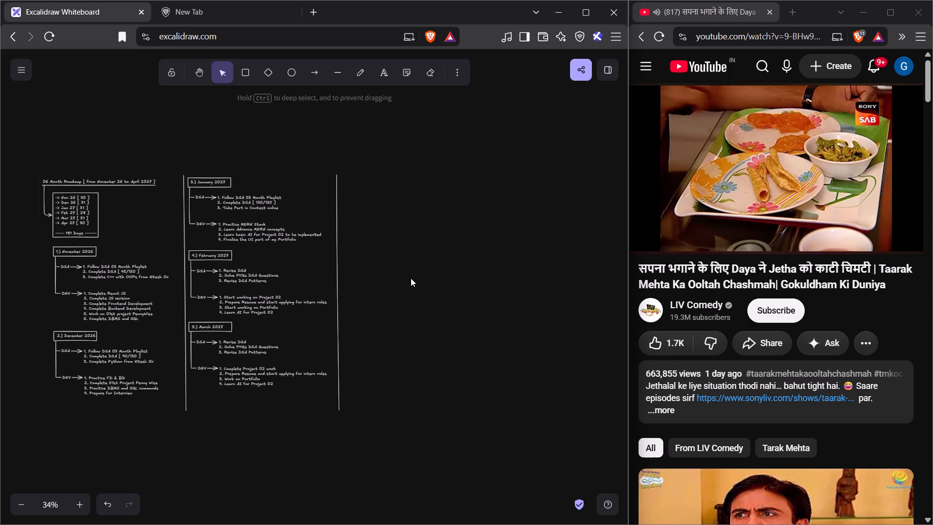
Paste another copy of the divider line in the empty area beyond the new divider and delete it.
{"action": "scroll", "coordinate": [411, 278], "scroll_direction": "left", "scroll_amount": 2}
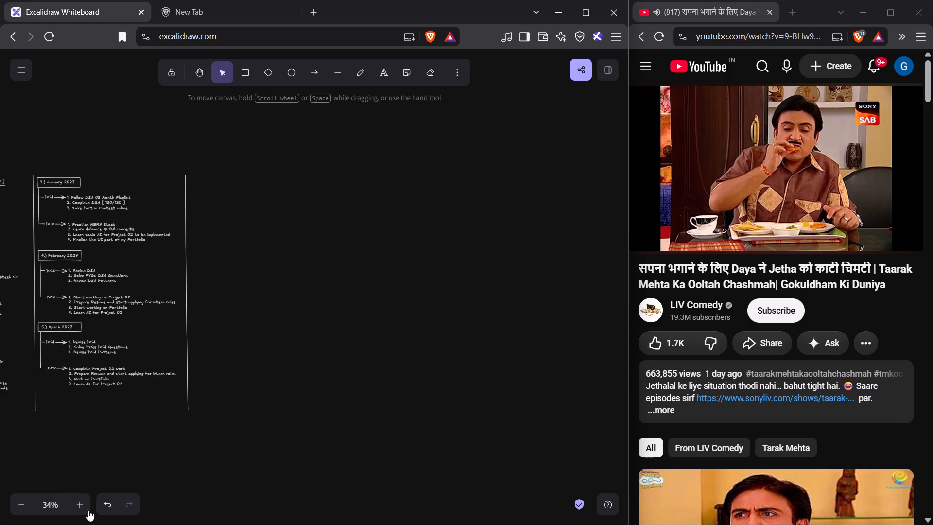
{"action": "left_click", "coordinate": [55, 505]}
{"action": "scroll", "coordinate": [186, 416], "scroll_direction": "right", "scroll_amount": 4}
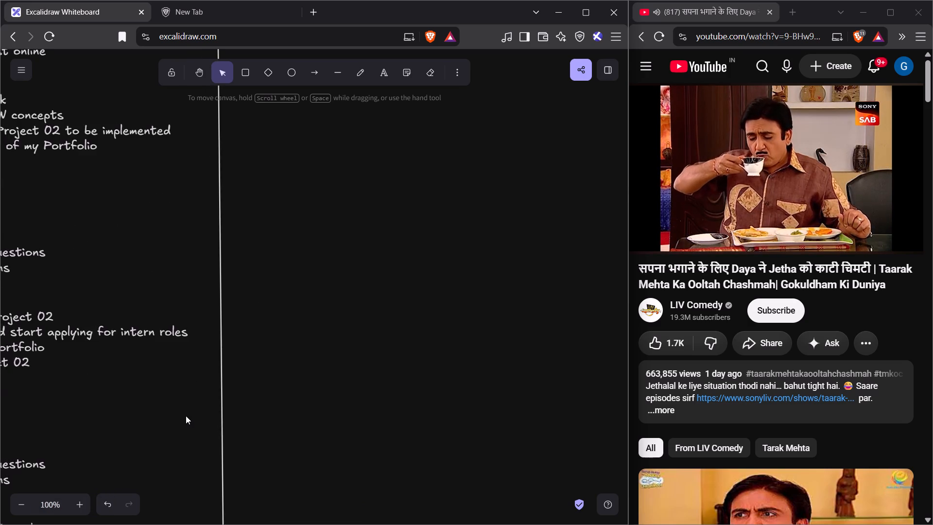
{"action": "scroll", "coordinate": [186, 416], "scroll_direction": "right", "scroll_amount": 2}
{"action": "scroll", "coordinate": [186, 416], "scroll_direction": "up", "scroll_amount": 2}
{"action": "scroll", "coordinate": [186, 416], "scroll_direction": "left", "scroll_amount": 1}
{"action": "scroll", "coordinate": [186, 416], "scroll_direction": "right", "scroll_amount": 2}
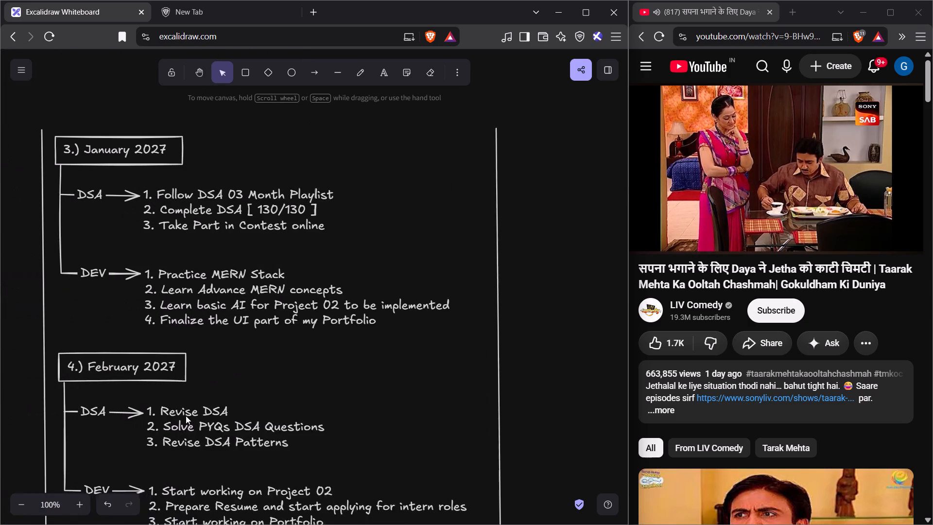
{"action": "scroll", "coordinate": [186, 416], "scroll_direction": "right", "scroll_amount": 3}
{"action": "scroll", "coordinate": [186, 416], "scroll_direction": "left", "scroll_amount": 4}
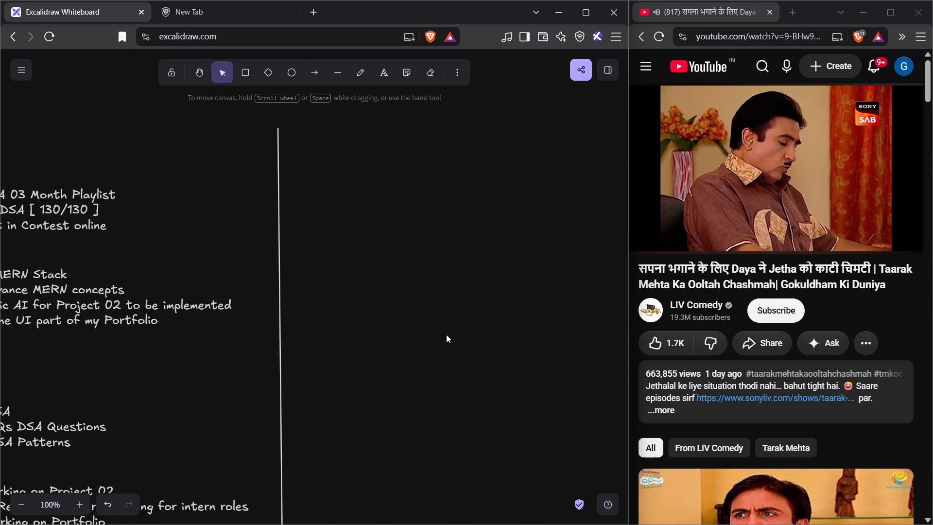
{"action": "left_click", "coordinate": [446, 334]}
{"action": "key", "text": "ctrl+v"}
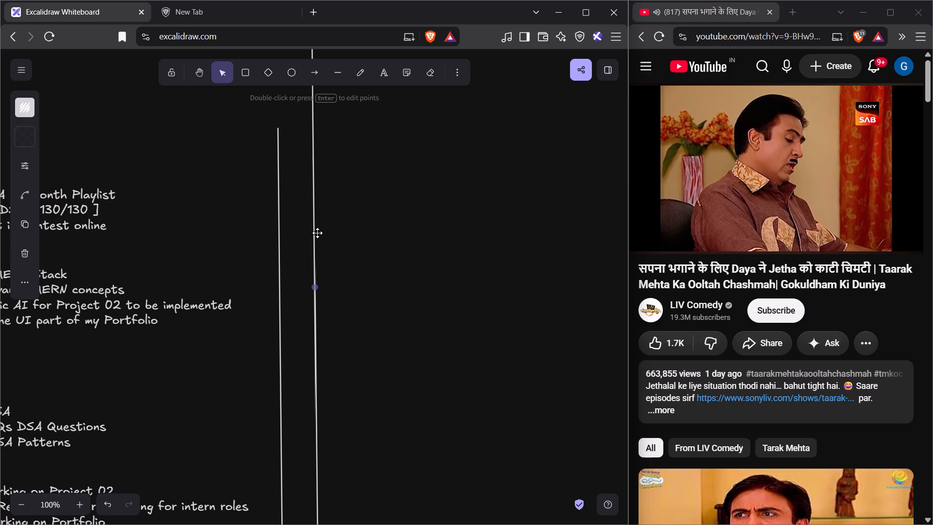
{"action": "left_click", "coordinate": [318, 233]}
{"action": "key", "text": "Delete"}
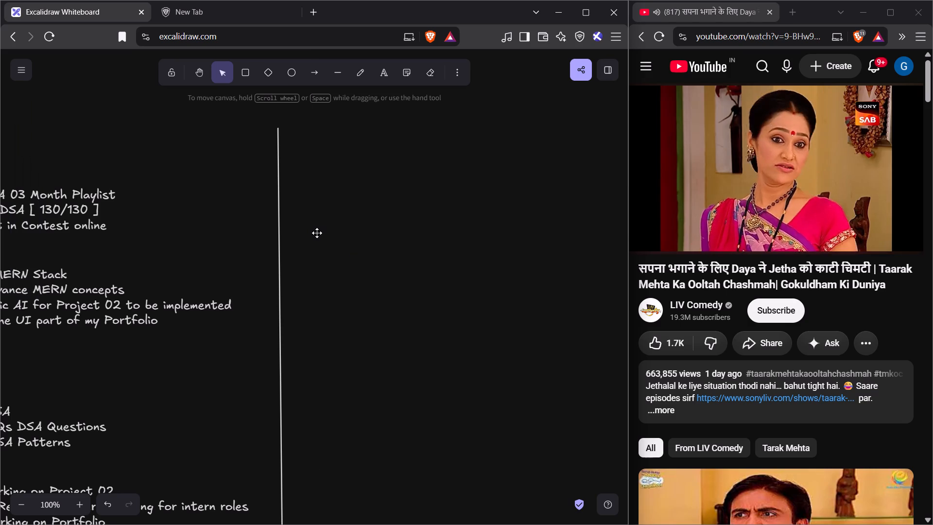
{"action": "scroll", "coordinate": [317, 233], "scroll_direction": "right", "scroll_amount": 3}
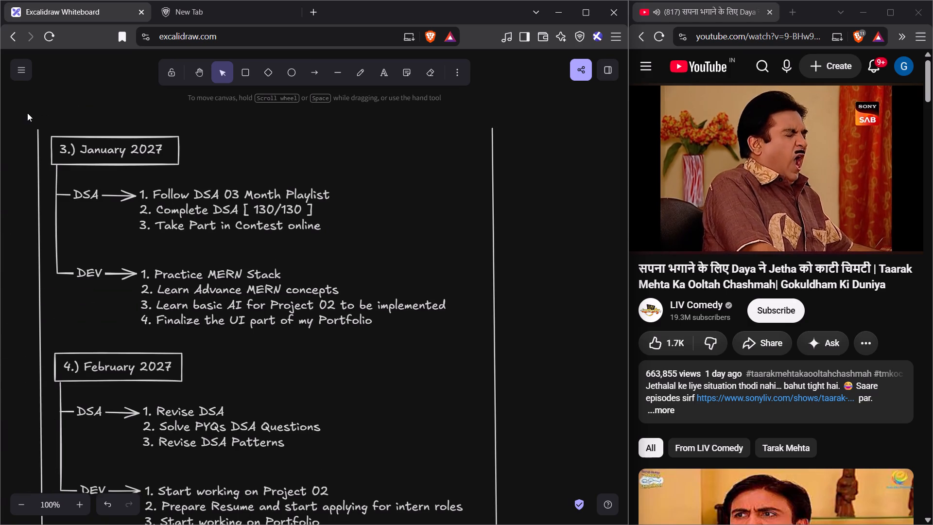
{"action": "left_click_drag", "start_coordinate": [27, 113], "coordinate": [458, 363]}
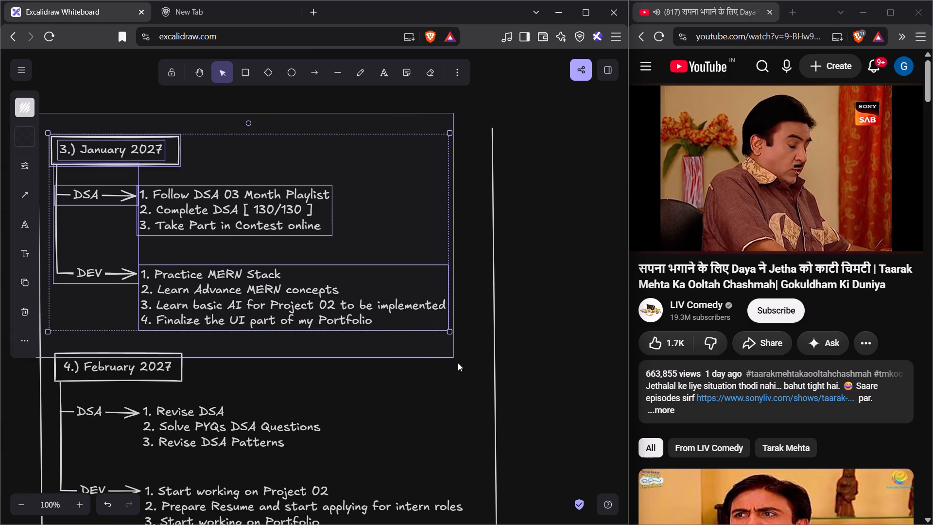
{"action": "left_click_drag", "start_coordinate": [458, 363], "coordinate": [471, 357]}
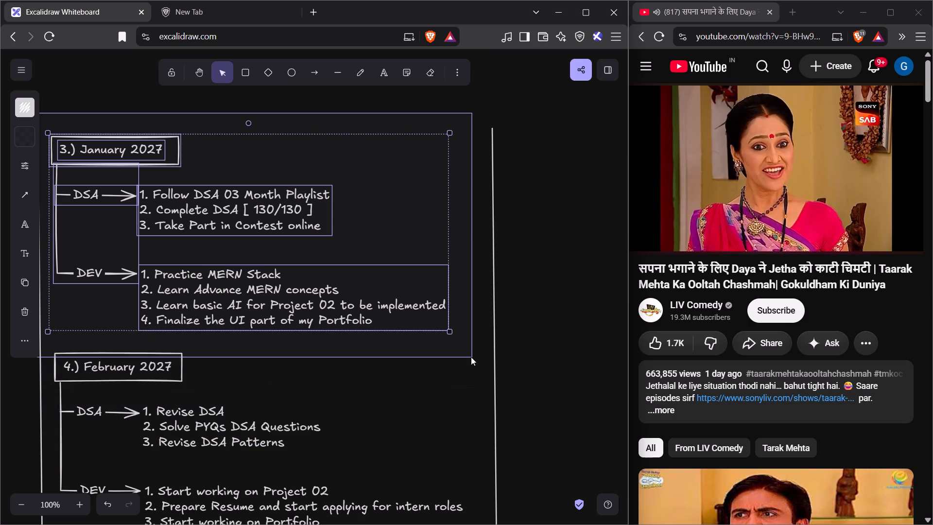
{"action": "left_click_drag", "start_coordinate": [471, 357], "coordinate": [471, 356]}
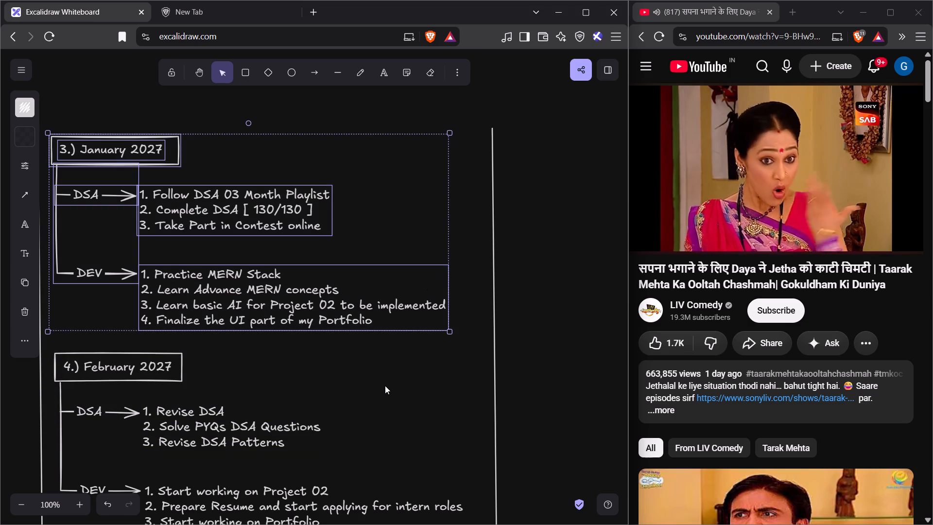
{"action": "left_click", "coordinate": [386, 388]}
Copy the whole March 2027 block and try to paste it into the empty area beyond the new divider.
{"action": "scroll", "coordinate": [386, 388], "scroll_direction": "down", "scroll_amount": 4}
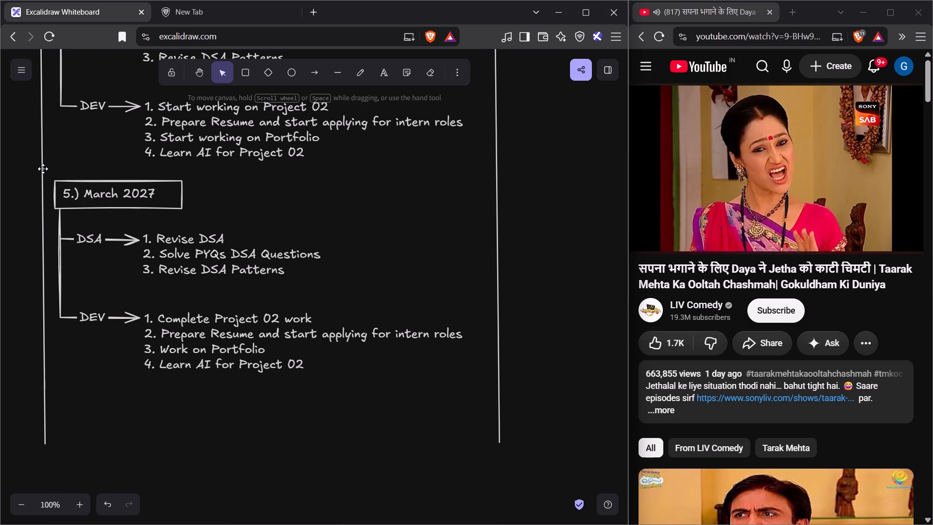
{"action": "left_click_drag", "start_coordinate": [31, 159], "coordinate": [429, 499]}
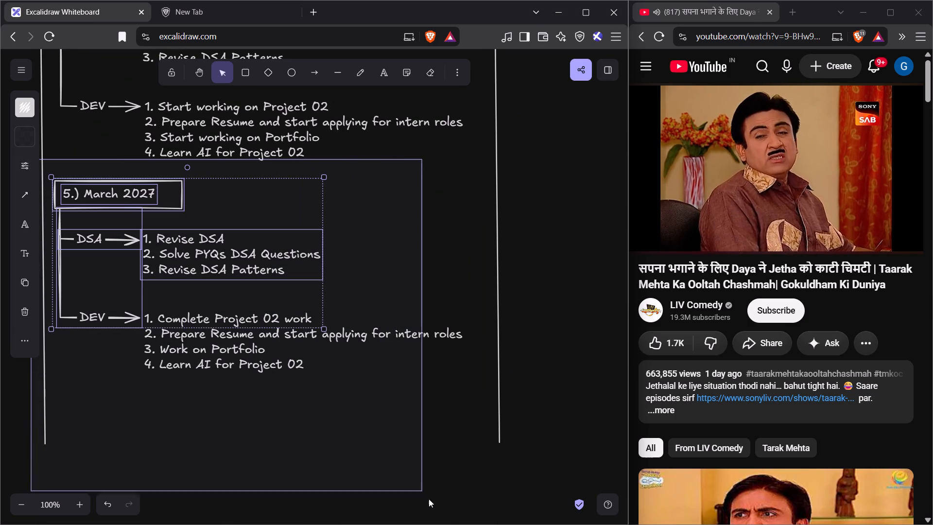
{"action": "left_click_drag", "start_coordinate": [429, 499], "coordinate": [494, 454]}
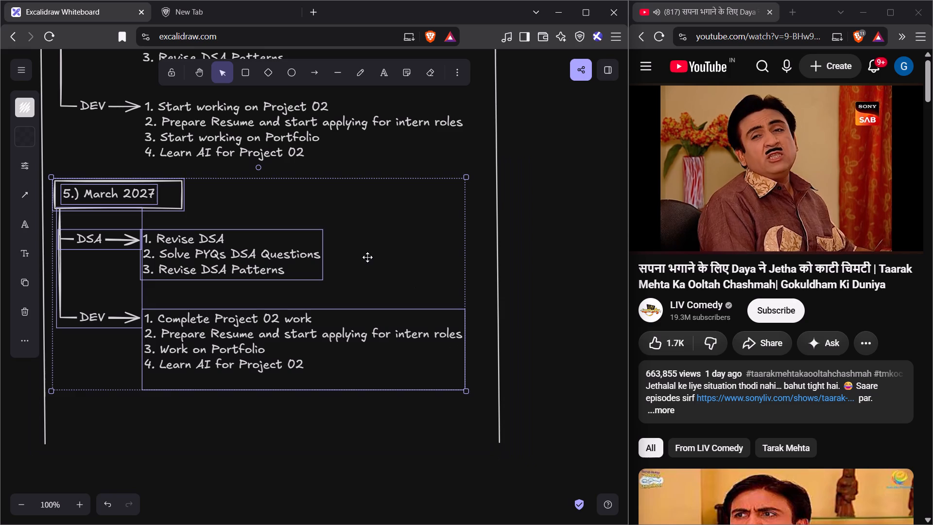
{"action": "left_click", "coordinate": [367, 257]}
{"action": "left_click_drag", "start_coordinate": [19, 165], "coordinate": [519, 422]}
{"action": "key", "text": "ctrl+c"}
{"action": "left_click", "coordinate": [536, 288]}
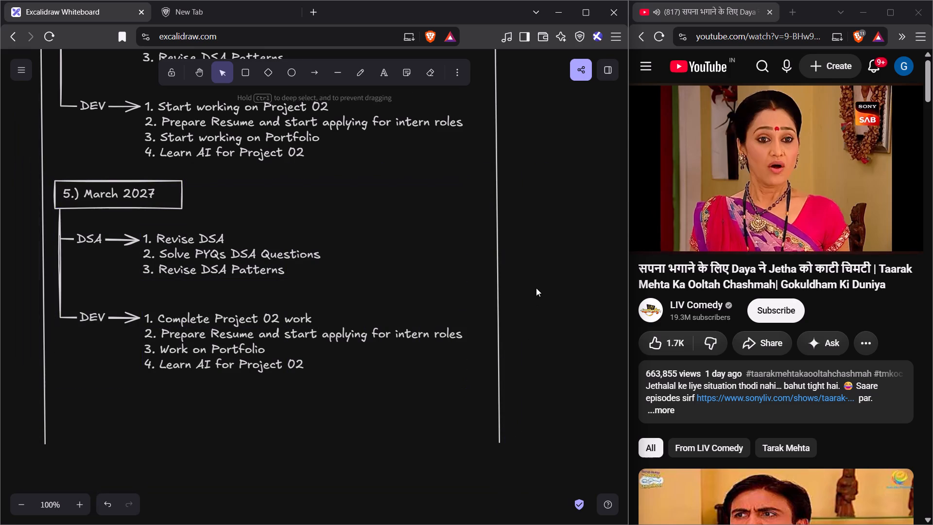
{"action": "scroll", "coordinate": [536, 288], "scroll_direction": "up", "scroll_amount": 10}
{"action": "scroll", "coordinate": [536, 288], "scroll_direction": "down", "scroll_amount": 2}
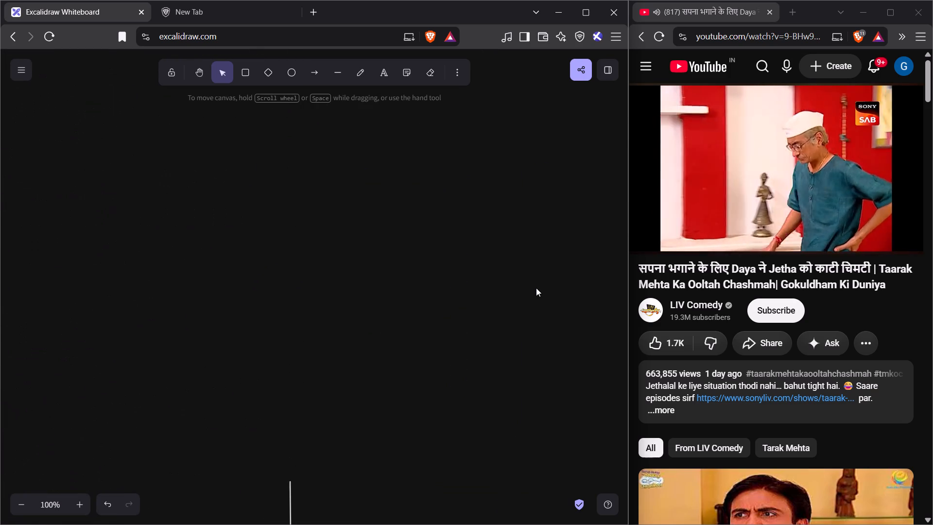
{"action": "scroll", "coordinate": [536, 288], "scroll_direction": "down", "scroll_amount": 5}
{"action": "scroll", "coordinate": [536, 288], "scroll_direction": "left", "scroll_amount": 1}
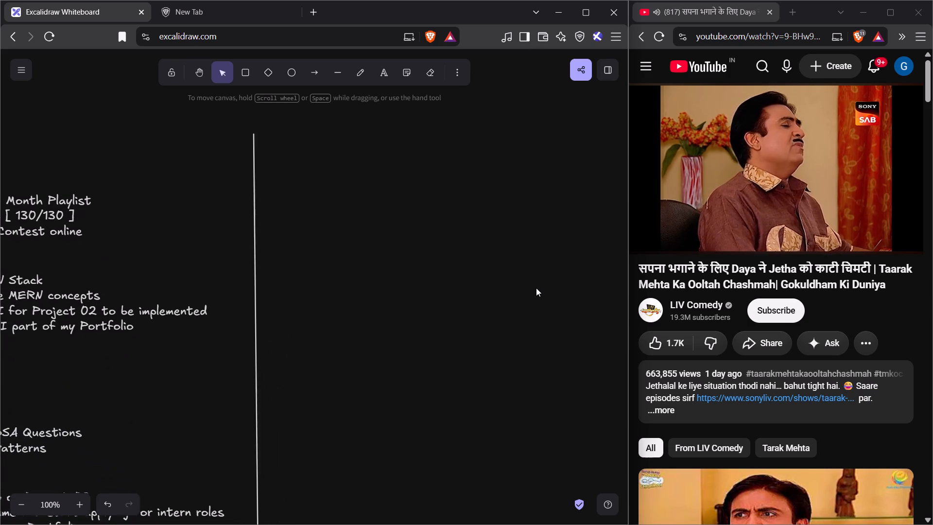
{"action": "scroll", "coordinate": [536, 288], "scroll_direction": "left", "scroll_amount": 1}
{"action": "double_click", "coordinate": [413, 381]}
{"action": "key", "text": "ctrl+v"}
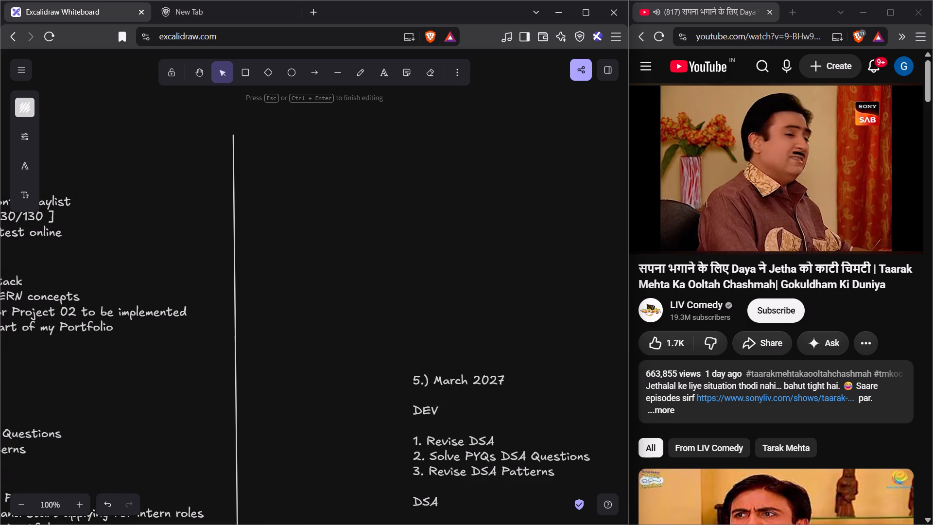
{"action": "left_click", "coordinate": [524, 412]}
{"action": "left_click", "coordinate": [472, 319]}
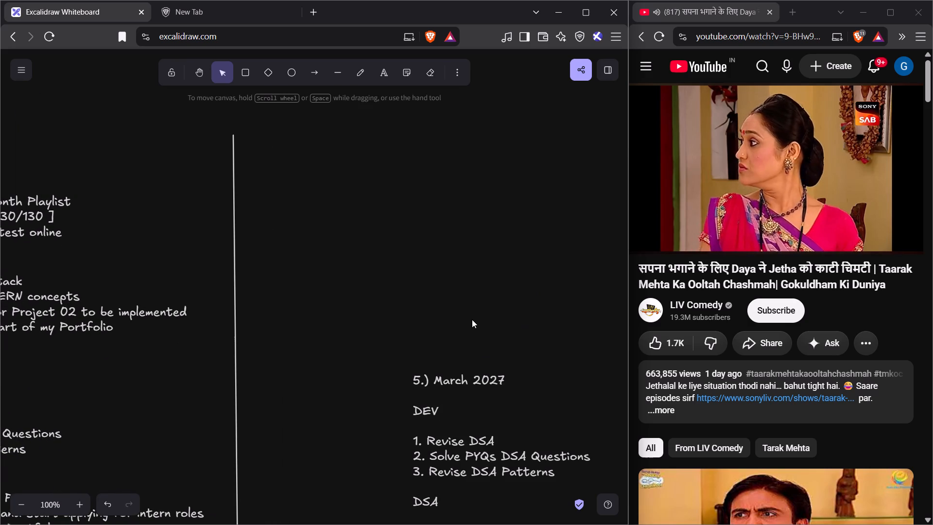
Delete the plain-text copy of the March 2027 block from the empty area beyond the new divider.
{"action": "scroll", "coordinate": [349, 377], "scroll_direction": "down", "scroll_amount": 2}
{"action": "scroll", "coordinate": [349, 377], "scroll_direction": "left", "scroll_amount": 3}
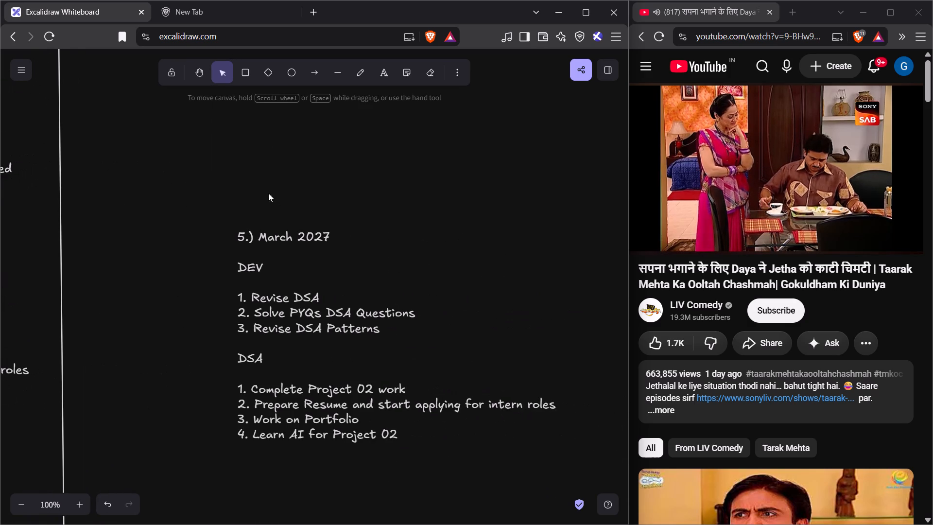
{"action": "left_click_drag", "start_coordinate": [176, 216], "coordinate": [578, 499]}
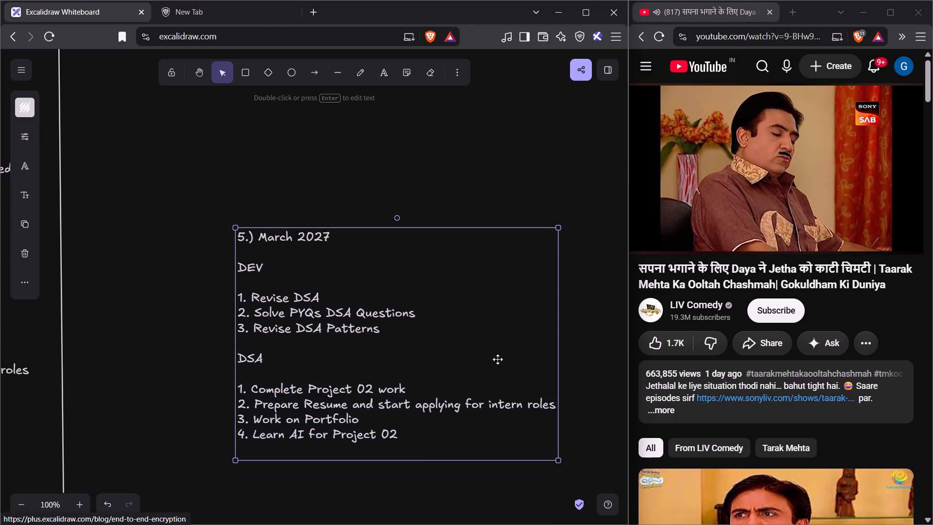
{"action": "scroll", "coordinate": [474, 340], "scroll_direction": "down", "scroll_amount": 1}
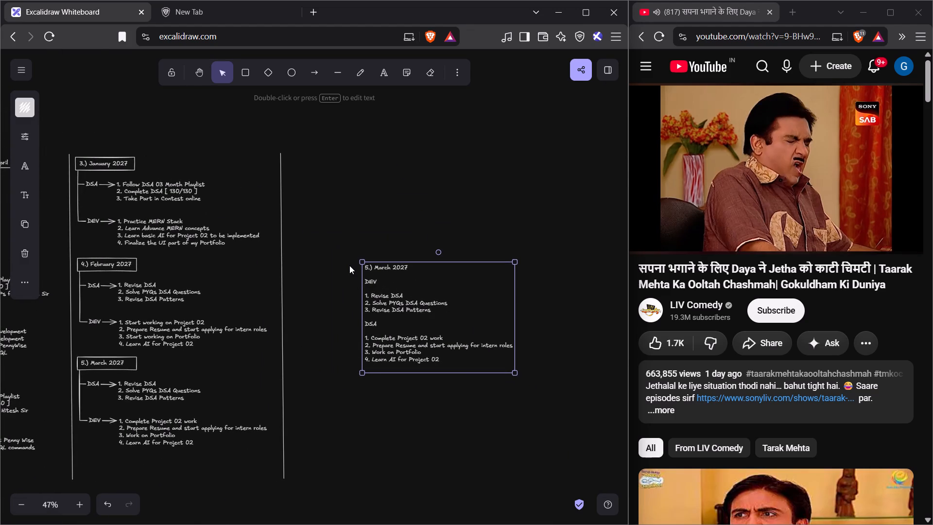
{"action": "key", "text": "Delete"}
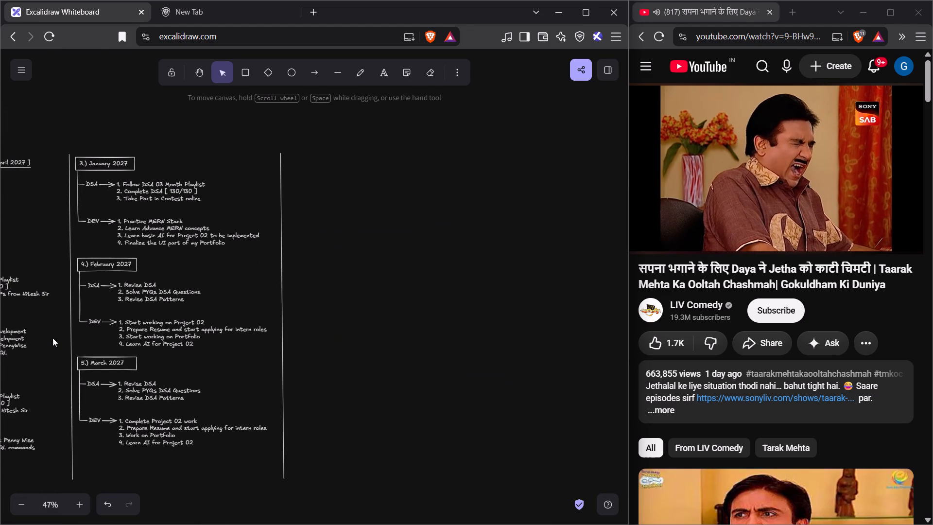
Copy the whole March 2027 block and place the copy at the top of the third column, level with the January 2027 block.
{"action": "left_click_drag", "start_coordinate": [52, 338], "coordinate": [340, 524]}
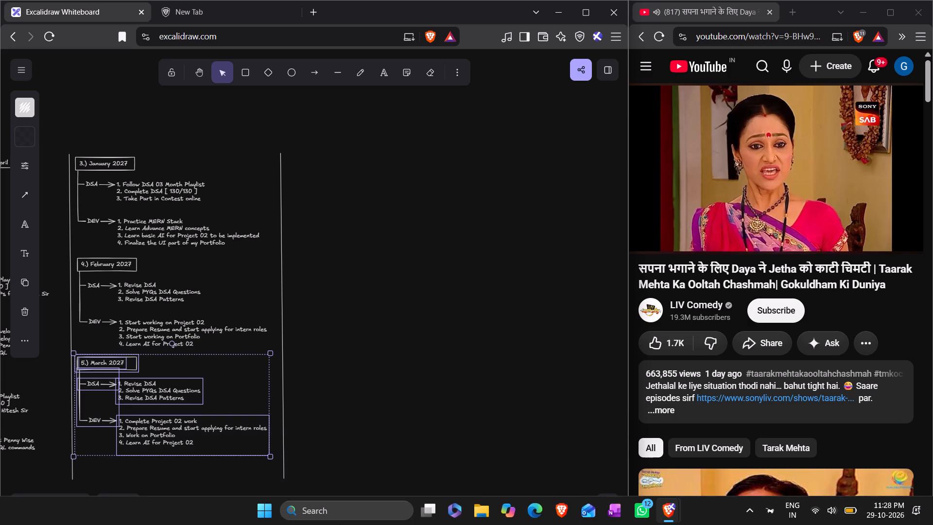
{"action": "key", "text": "ctrl+c"}
{"action": "left_click", "coordinate": [348, 102]}
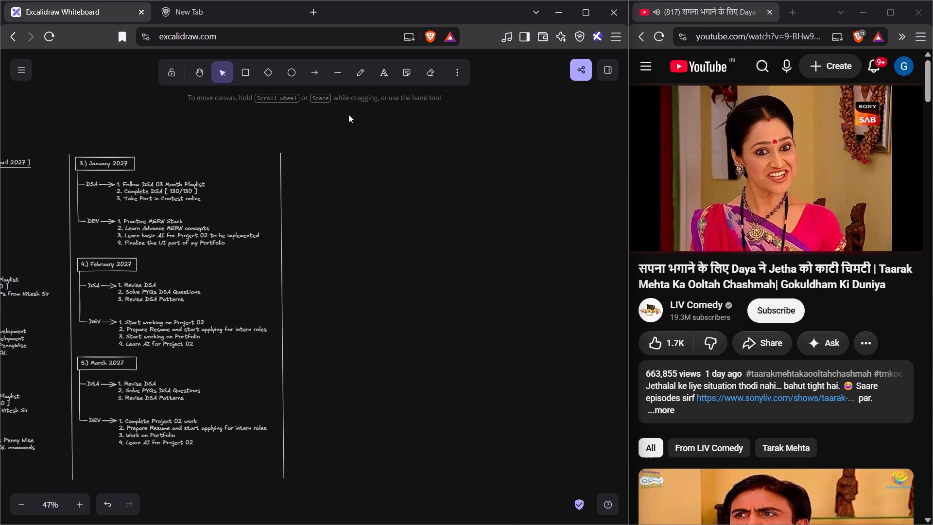
{"action": "left_click", "coordinate": [349, 185]}
{"action": "key", "text": "ctrl+v"}
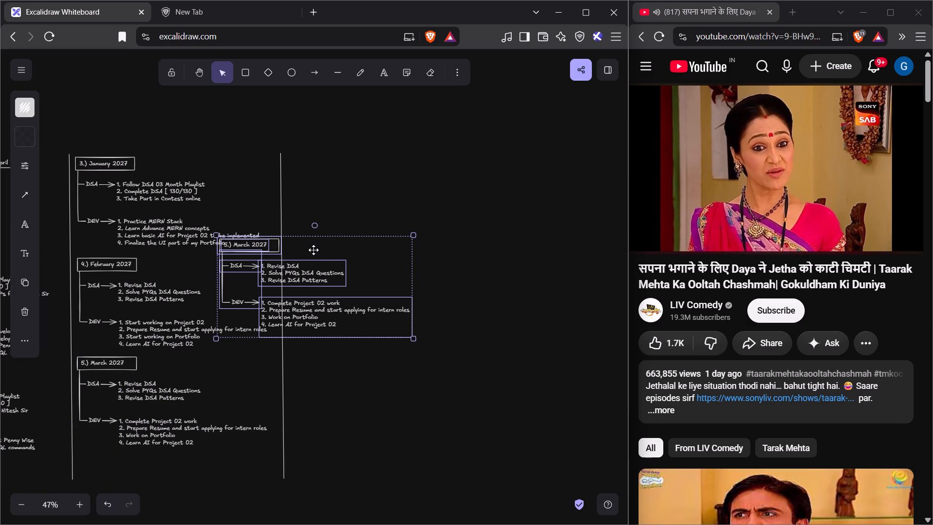
{"action": "left_click_drag", "start_coordinate": [313, 249], "coordinate": [379, 168]}
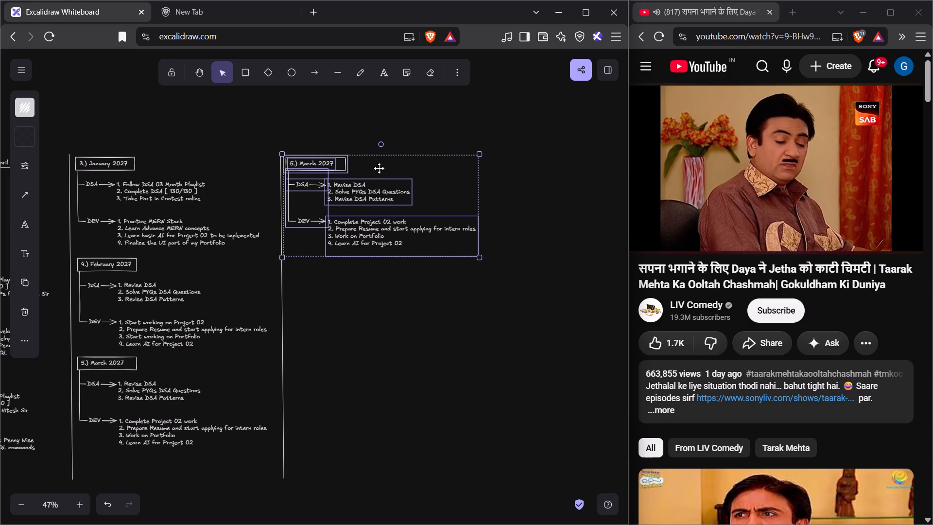
{"action": "left_click_drag", "start_coordinate": [379, 168], "coordinate": [382, 168]}
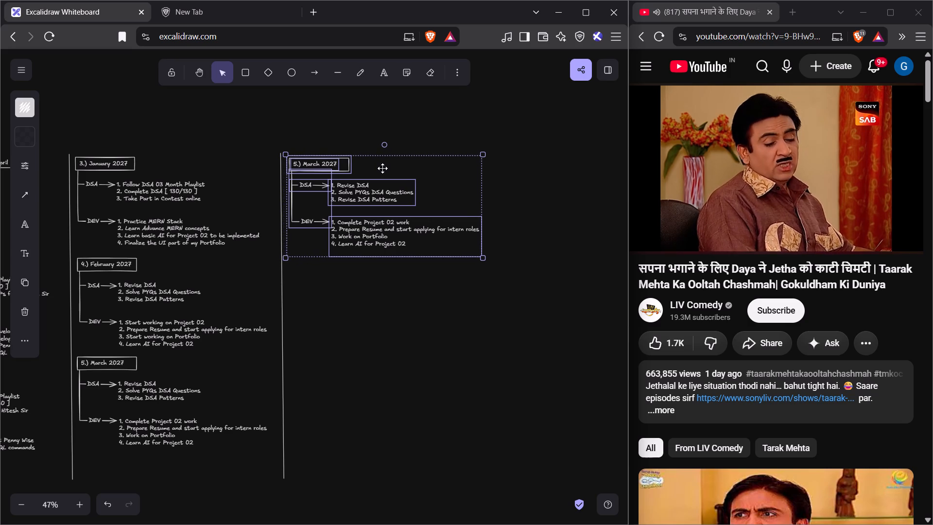
{"action": "left_click_drag", "start_coordinate": [382, 168], "coordinate": [380, 167]}
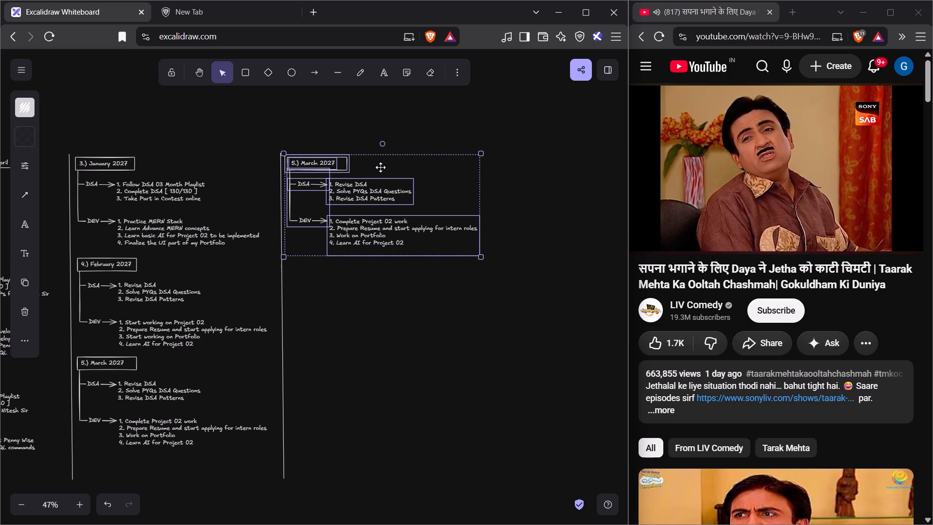
{"action": "left_click_drag", "start_coordinate": [380, 167], "coordinate": [381, 167]}
{"action": "left_click", "coordinate": [478, 184]}
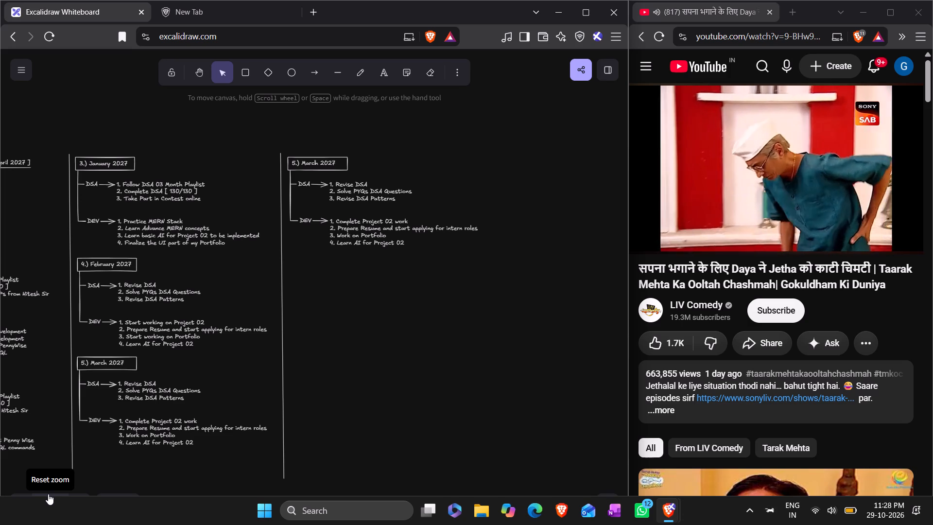
Change the copied block's heading in the third column to "6.) April 2027".
{"action": "left_click", "coordinate": [56, 503]}
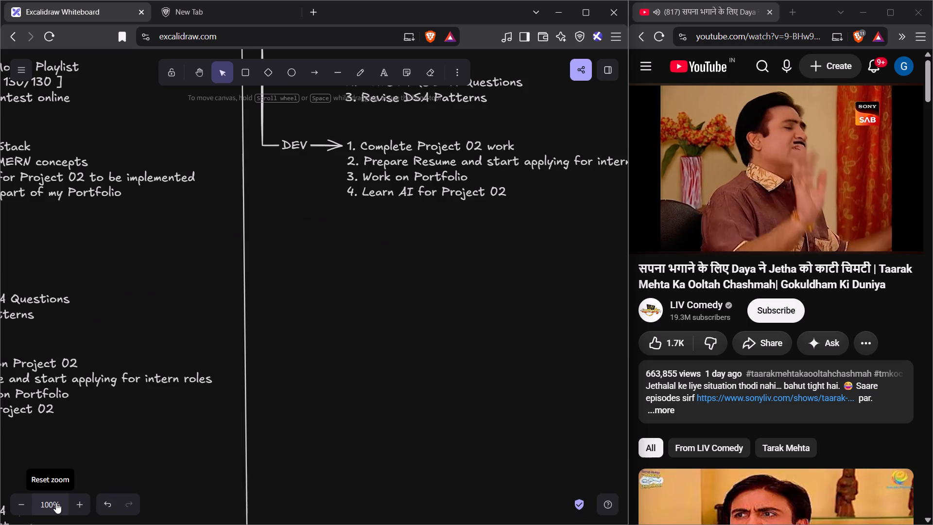
{"action": "scroll", "coordinate": [330, 370], "scroll_direction": "up", "scroll_amount": 4}
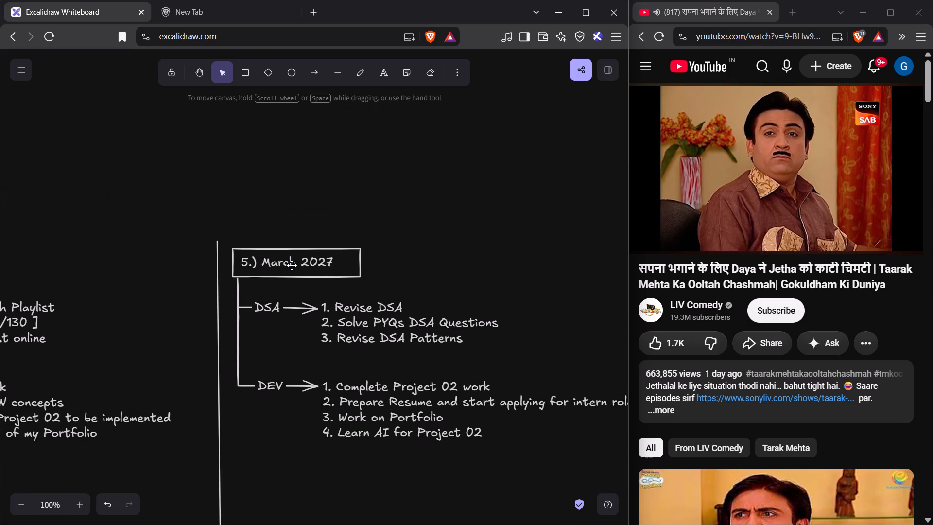
{"action": "left_click", "coordinate": [292, 266]}
{"action": "left_click", "coordinate": [297, 265]}
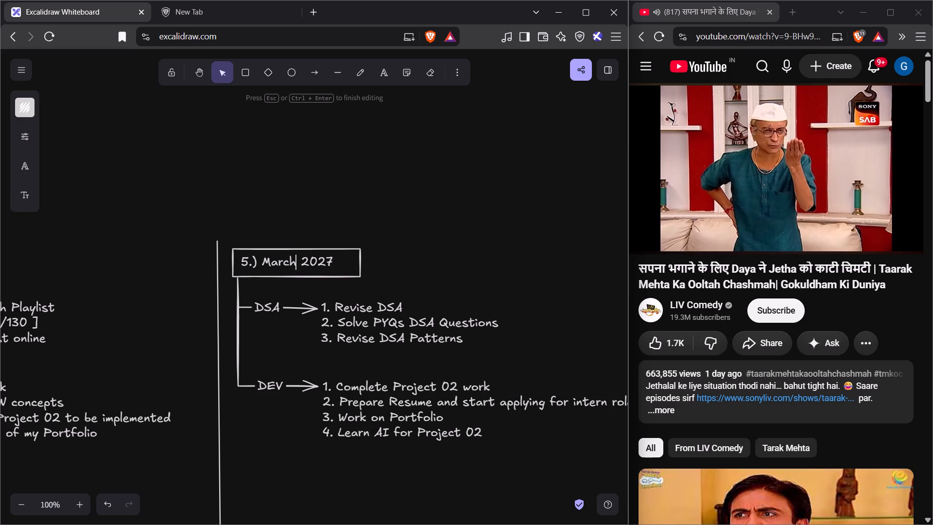
{"action": "key", "text": "ctrl+BackSpace"}
{"action": "type", "text": "Apr"}
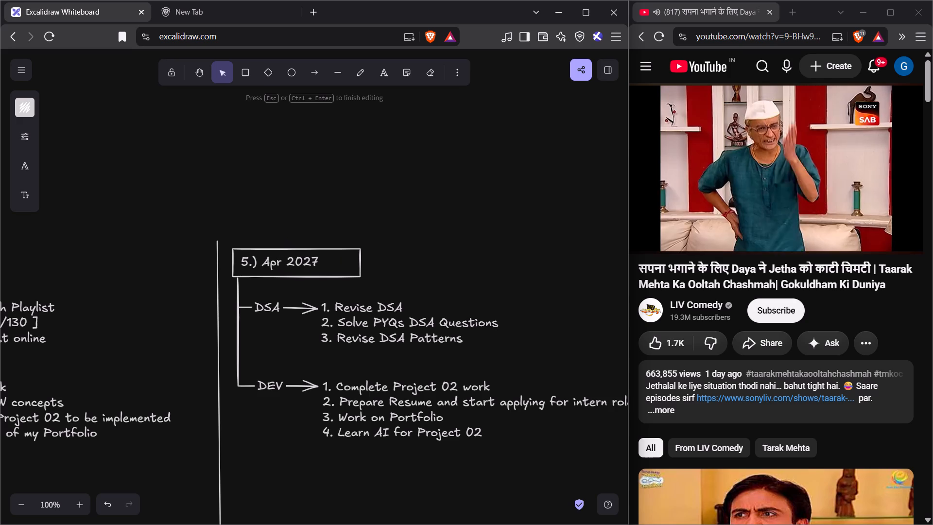
{"action": "type", "text": "il"}
{"action": "key", "text": "Home"}
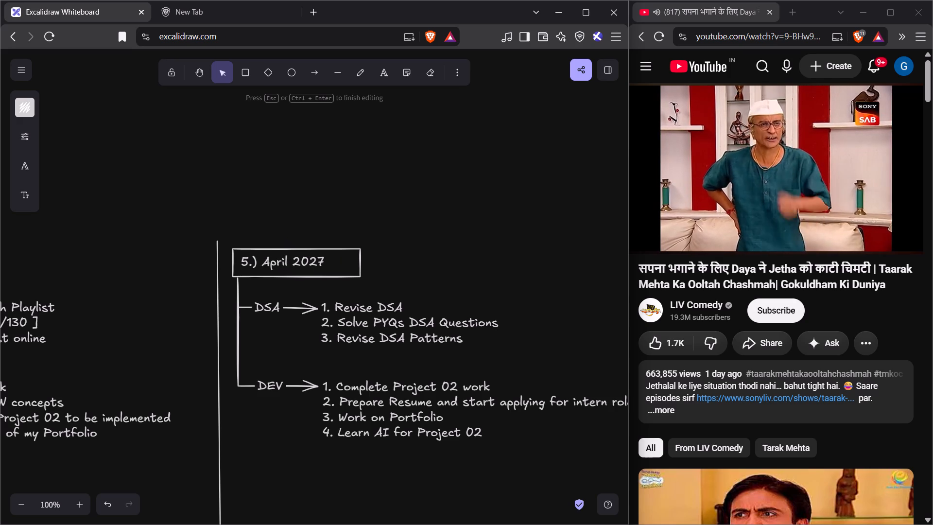
{"action": "key", "text": "Right"}
{"action": "key", "text": "BackSpace"}
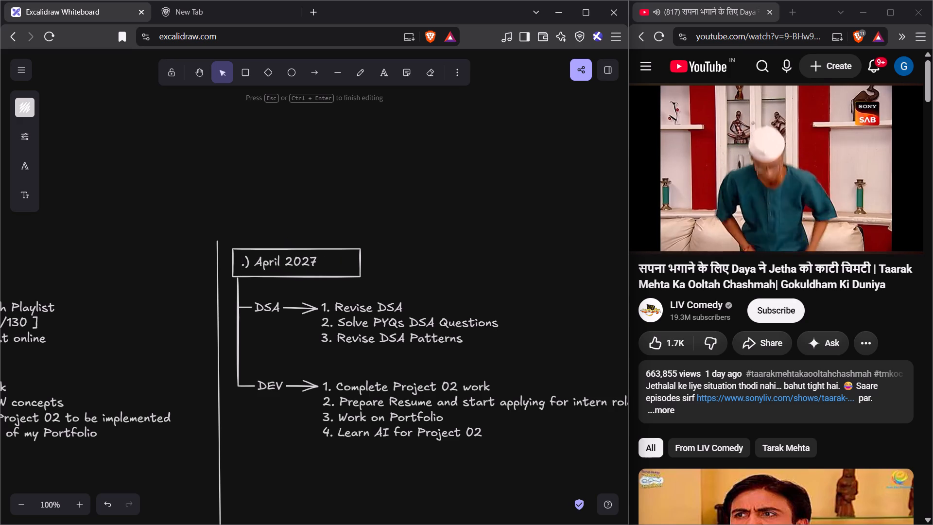
{"action": "type", "text": "06"}
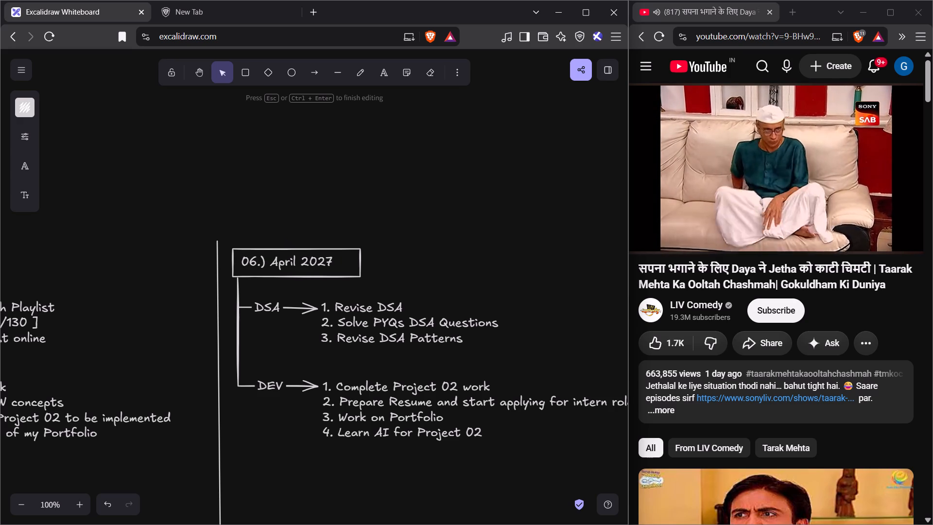
{"action": "key", "text": "BackSpace"}
{"action": "key", "text": "BackSpace"}
{"action": "key", "text": "6"}
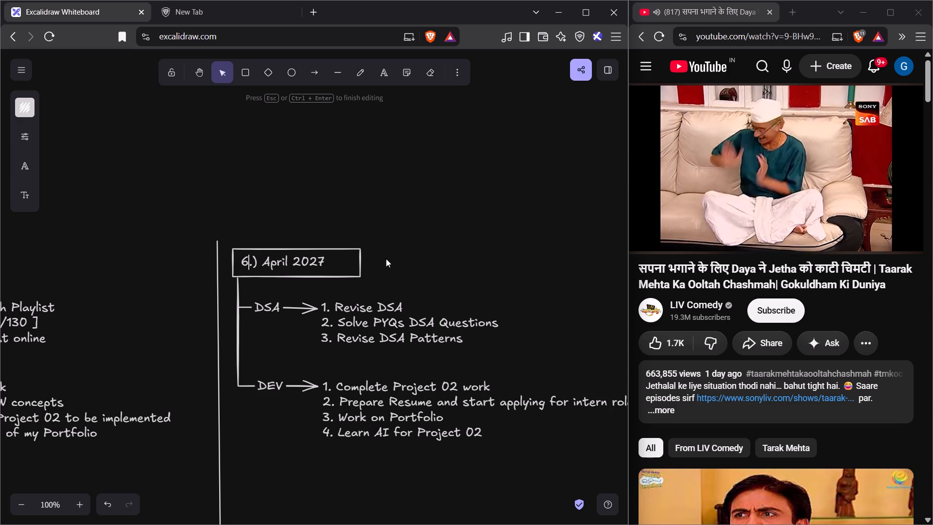
Narrow the rectangle around the April 2027 heading so it fits the text.
{"action": "left_click", "coordinate": [363, 262]}
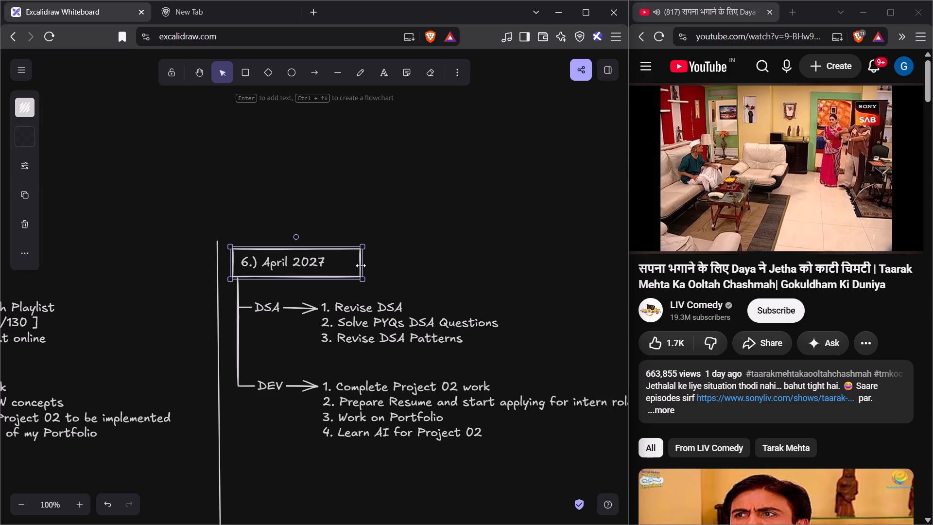
{"action": "left_click_drag", "start_coordinate": [361, 265], "coordinate": [334, 265]}
{"action": "left_click", "coordinate": [406, 265]}
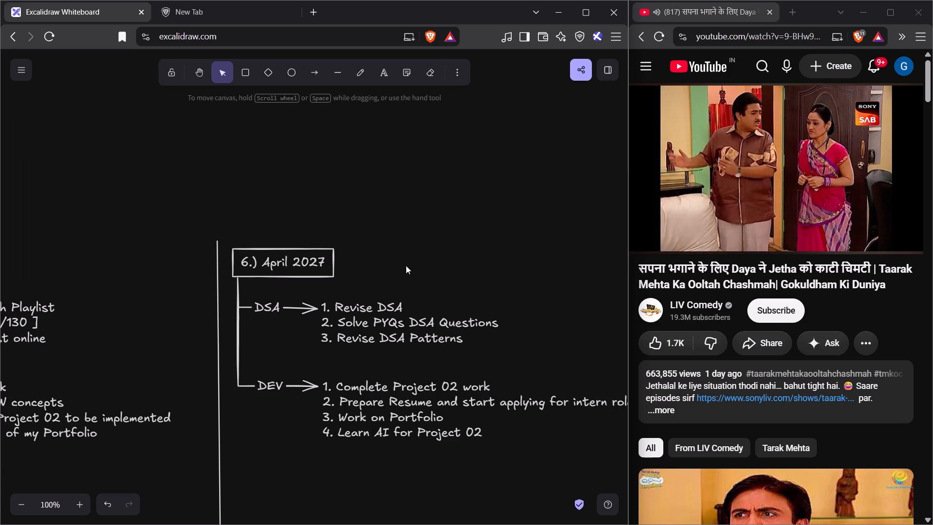
Narrow the rectangle around the March 2027 heading in the second column so it fits the text.
{"action": "scroll", "coordinate": [406, 265], "scroll_direction": "down", "scroll_amount": 4}
{"action": "scroll", "coordinate": [406, 265], "scroll_direction": "right", "scroll_amount": 3}
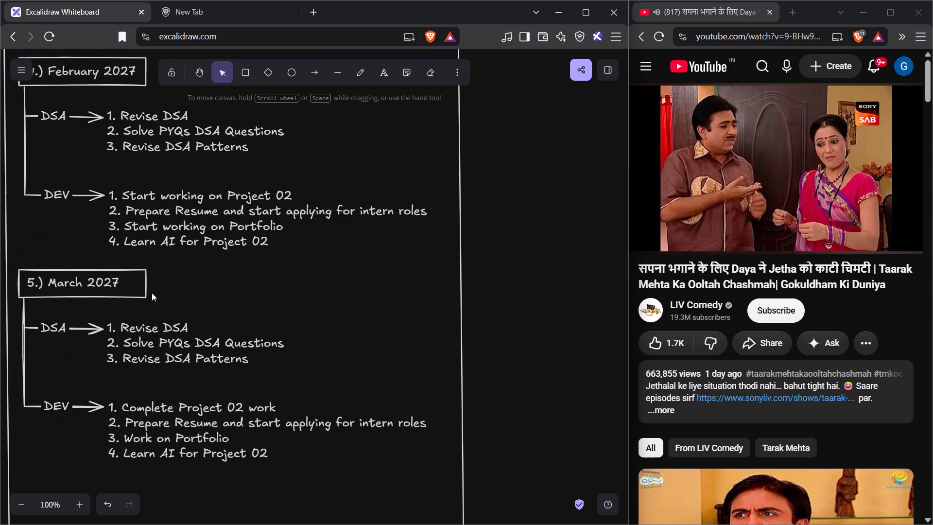
{"action": "left_click", "coordinate": [145, 286]}
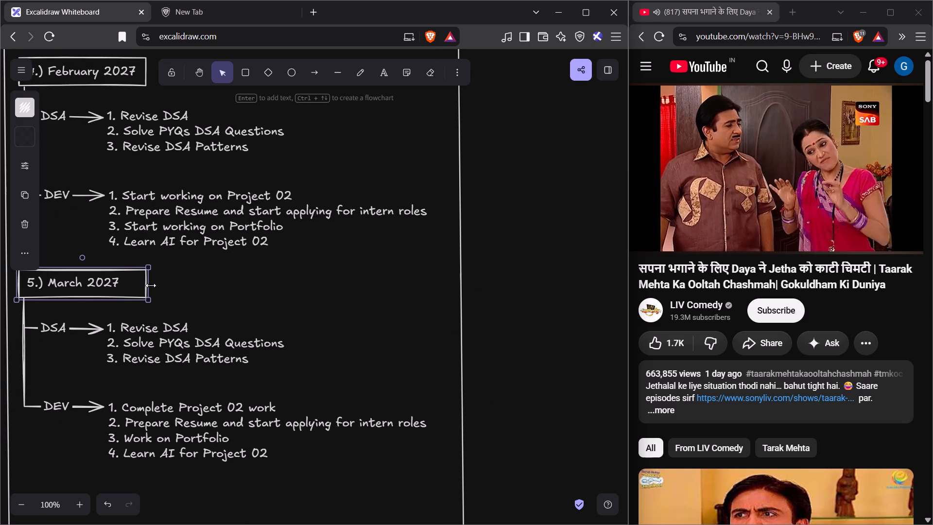
{"action": "left_click_drag", "start_coordinate": [151, 285], "coordinate": [130, 286]}
{"action": "left_click", "coordinate": [259, 293]}
Clear the April 2027 block's DEV list and enter "1. Complete Portfolio work" as its first item.
{"action": "scroll", "coordinate": [259, 293], "scroll_direction": "up", "scroll_amount": 1}
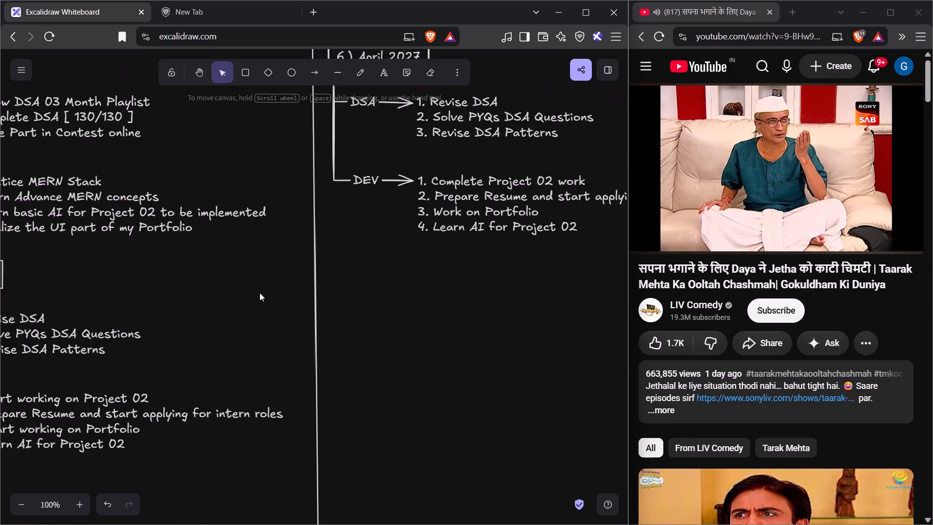
{"action": "scroll", "coordinate": [259, 293], "scroll_direction": "up", "scroll_amount": 1}
{"action": "scroll", "coordinate": [385, 257], "scroll_direction": "left", "scroll_amount": 2}
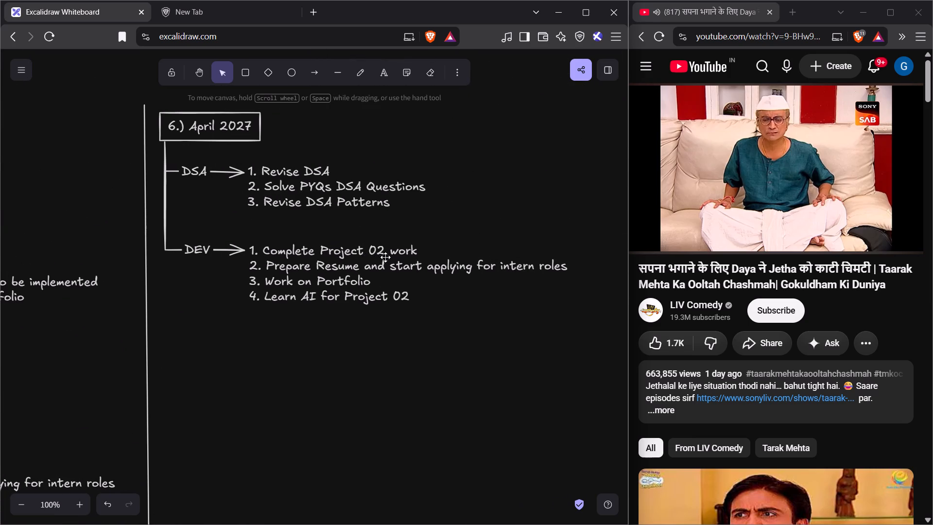
{"action": "scroll", "coordinate": [385, 257], "scroll_direction": "right", "scroll_amount": 3}
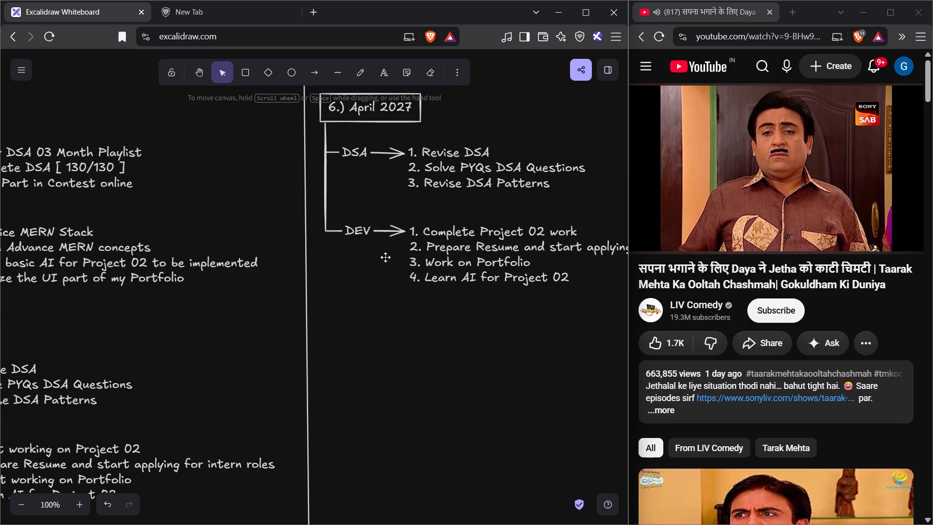
{"action": "scroll", "coordinate": [465, 280], "scroll_direction": "left", "scroll_amount": 1}
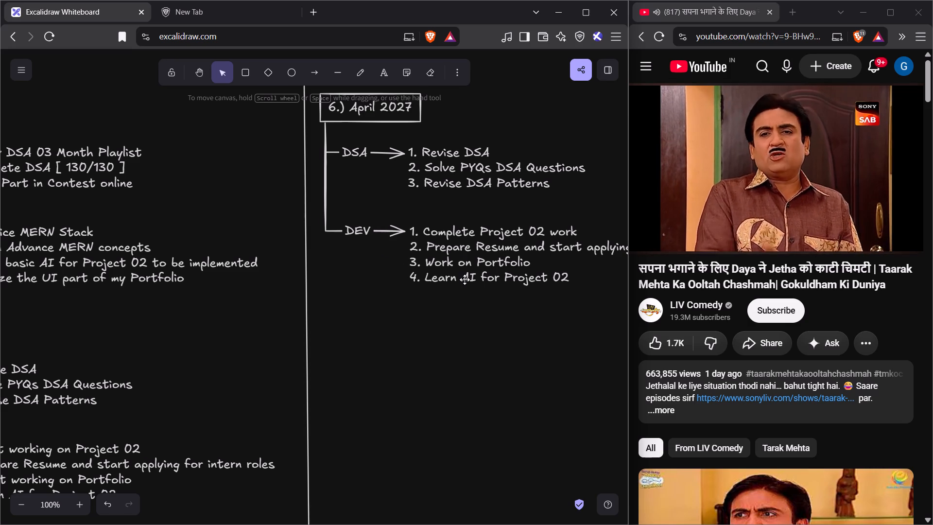
{"action": "scroll", "coordinate": [465, 280], "scroll_direction": "left", "scroll_amount": 1}
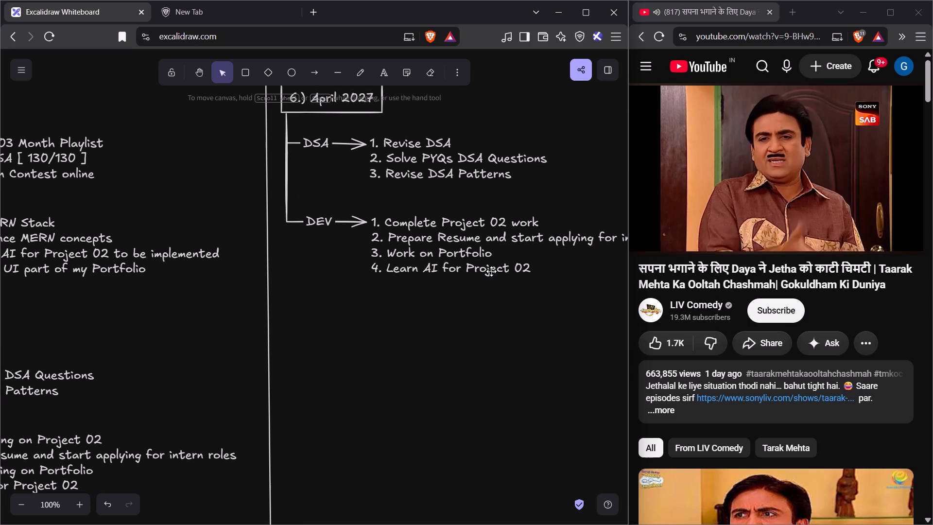
{"action": "left_click", "coordinate": [535, 275]}
{"action": "left_click", "coordinate": [535, 275]}
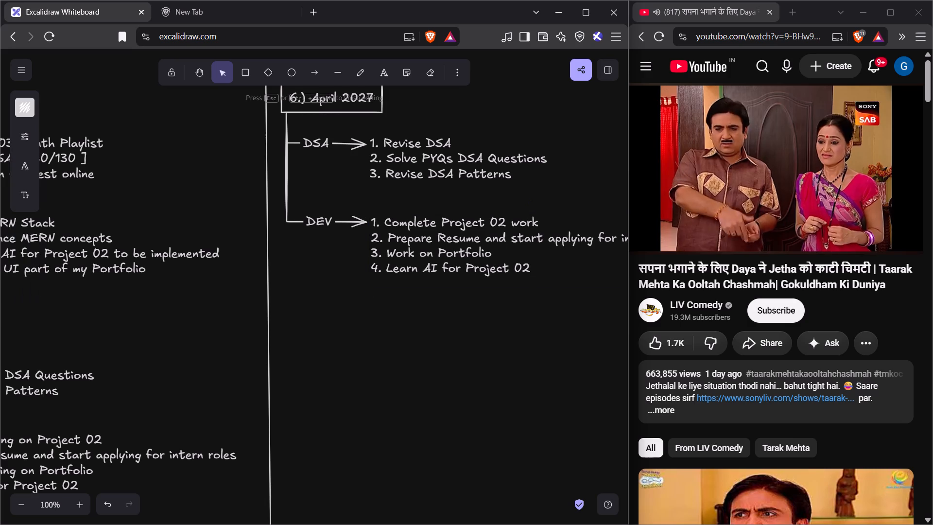
{"action": "key", "text": "ctrl+BackSpace"}
{"action": "key", "text": "ctrl+BackSpace"}
{"action": "key", "text": "ctrl+BackSpace"}
{"action": "key", "text": "ctrl+BackSpace"}
{"action": "key", "text": "ctrl+BackSpace"}
{"action": "key", "text": "ctrl+BackSpace"}
{"action": "key", "text": "ctrl+BackSpace"}
{"action": "key", "text": "ctrl+BackSpace"}
{"action": "key", "text": "ctrl+BackSpace"}
{"action": "key", "text": "ctrl+BackSpace"}
{"action": "key", "text": "ctrl+BackSpace"}
{"action": "key", "text": "ctrl+BackSpace"}
{"action": "key", "text": "ctrl+BackSpace"}
{"action": "key", "text": "ctrl+BackSpace"}
{"action": "key", "text": "ctrl+BackSpace"}
{"action": "key", "text": "ctrl+BackSpace"}
{"action": "key", "text": "ctrl+BackSpace"}
{"action": "key", "text": "ctrl+BackSpace"}
{"action": "key", "text": "ctrl+BackSpace"}
{"action": "key", "text": "ctrl+BackSpace"}
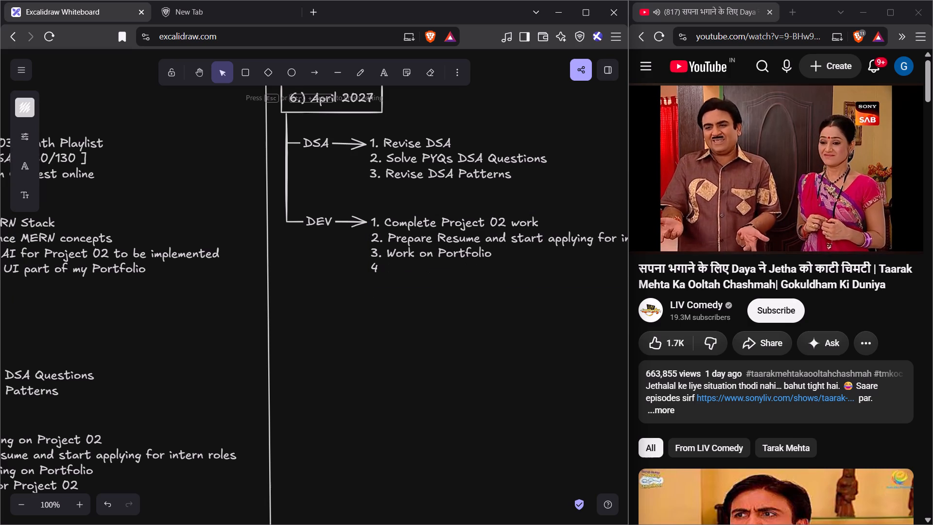
{"action": "type", "text": ". Complete Portfolio wr"}
{"action": "key", "text": "BackSpace"}
{"action": "type", "text": "ork"}
{"action": "key", "text": "space"}
Add "2. Prepare for interviews" and "3. Apply for intern roles" to the April 2027 DEV list.
{"action": "key", "text": "Return"}
{"action": "type", "text": "2."}
{"action": "key", "text": "space"}
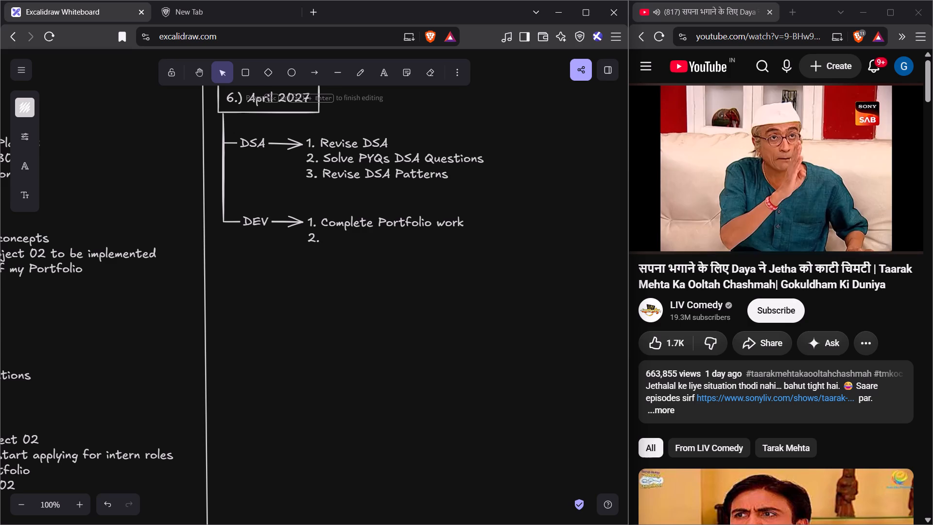
{"action": "scroll", "coordinate": [535, 275], "scroll_direction": "up", "scroll_amount": 2}
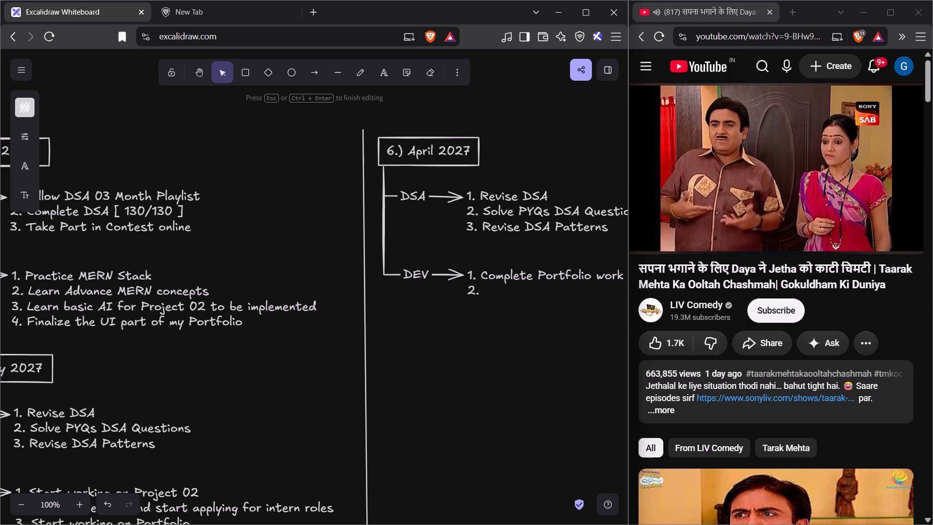
{"action": "type", "text": "App"}
{"action": "key", "text": "ctrl+BackSpace"}
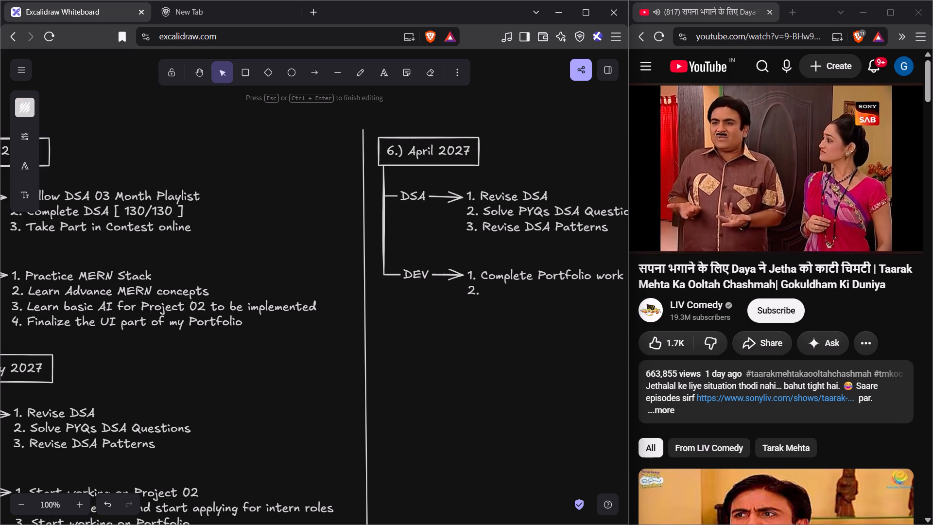
{"action": "type", "text": "Prepare for ine"}
{"action": "key", "text": "BackSpace"}
{"action": "type", "text": "terviewa"}
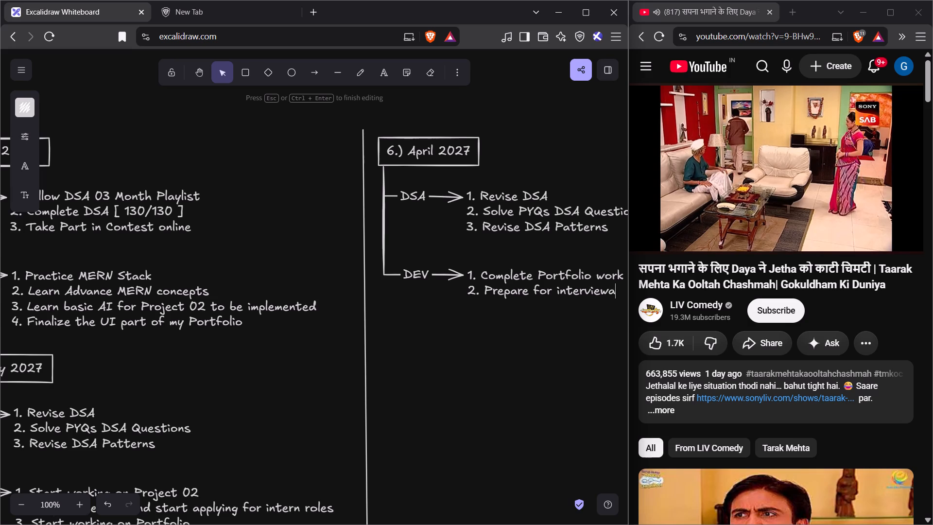
{"action": "key", "text": "BackSpace"}
{"action": "key", "text": "s"}
{"action": "key", "text": "Return"}
{"action": "type", "text": "3. Apply for intern s"}
{"action": "key", "text": "BackSpace"}
{"action": "type", "text": "roles"}
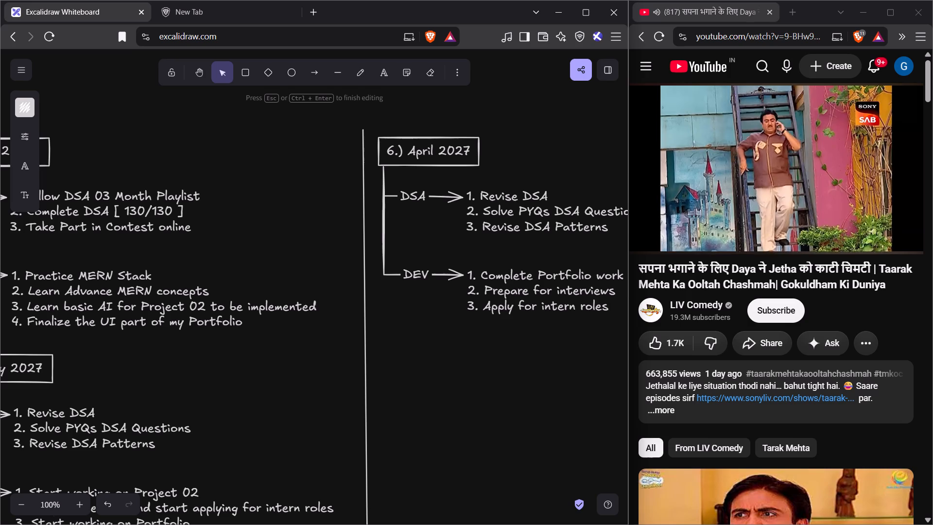
{"action": "left_click", "coordinate": [485, 343]}
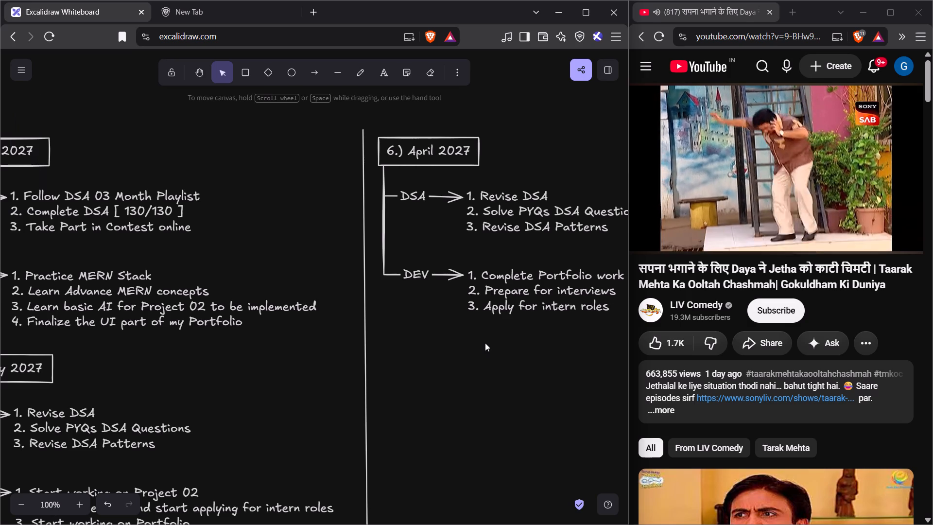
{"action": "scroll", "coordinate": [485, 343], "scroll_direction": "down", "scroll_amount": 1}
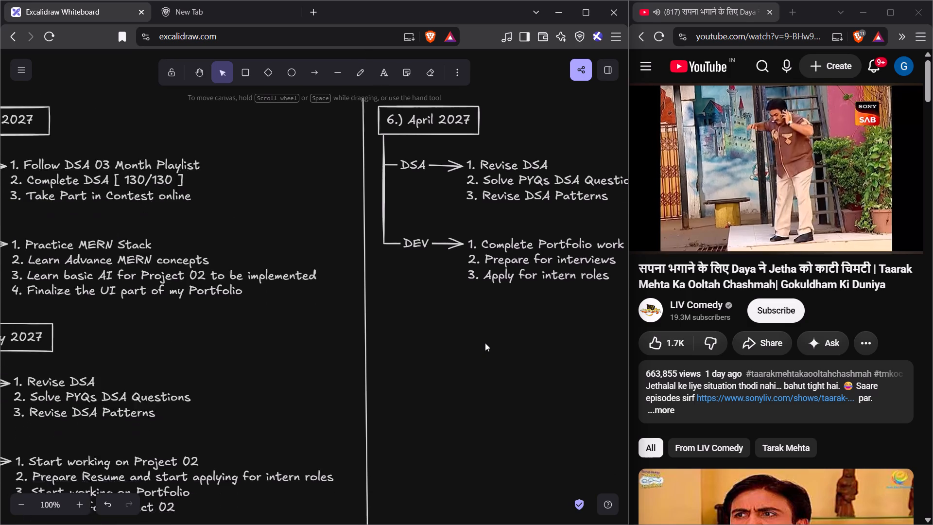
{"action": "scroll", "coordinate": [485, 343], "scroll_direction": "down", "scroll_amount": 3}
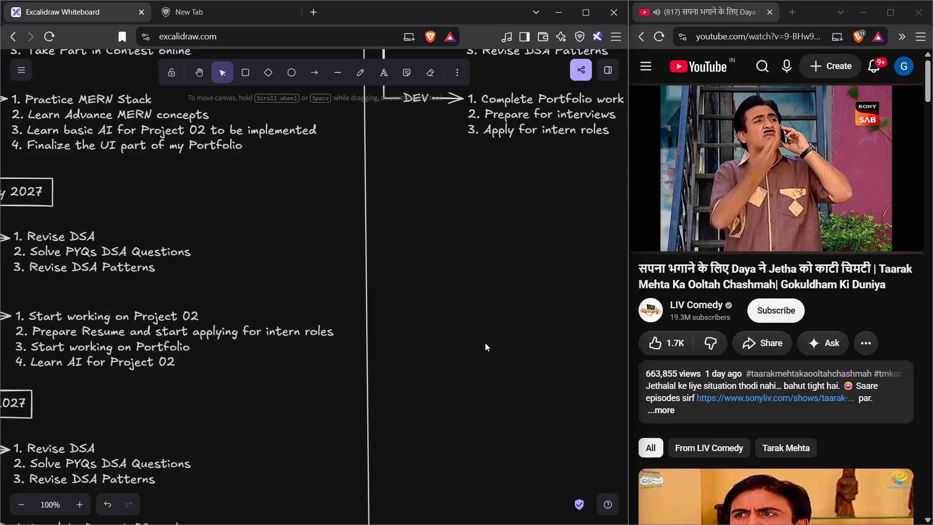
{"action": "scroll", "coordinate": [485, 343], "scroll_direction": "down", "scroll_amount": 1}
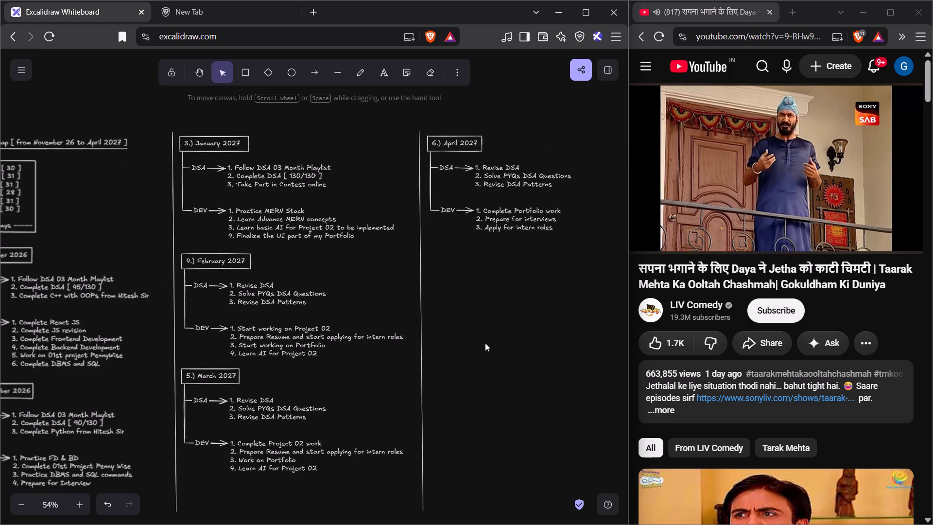
Review the full six-month roadmap, then examine the title, day-count box and November and December 2026 blocks at 100% zoom.
{"action": "scroll", "coordinate": [485, 343], "scroll_direction": "down", "scroll_amount": 1}
{"action": "scroll", "coordinate": [485, 343], "scroll_direction": "right", "scroll_amount": 2}
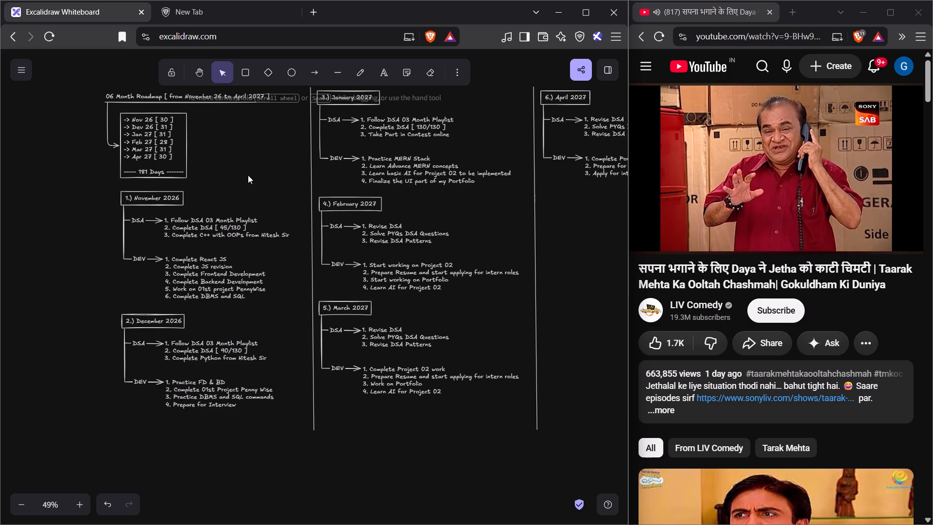
{"action": "scroll", "coordinate": [248, 175], "scroll_direction": "left", "scroll_amount": 1}
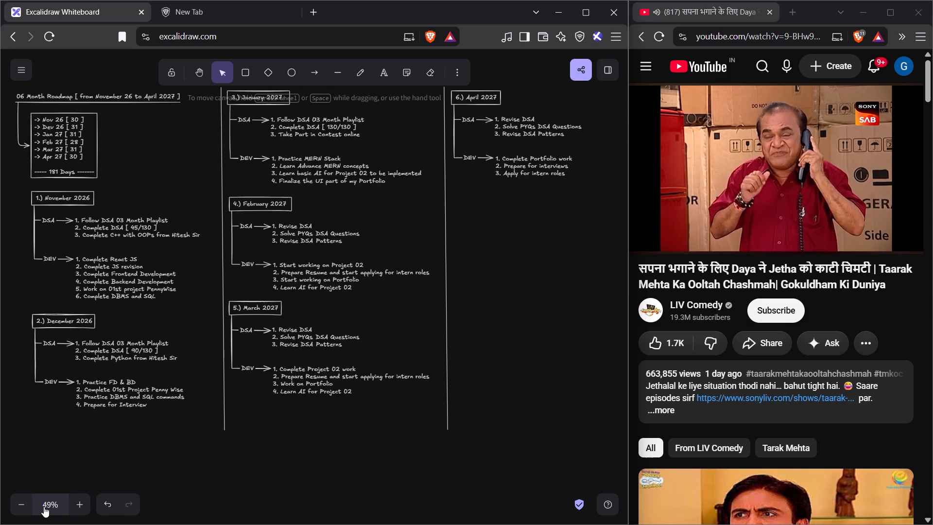
{"action": "left_click", "coordinate": [44, 508]}
{"action": "scroll", "coordinate": [80, 398], "scroll_direction": "right", "scroll_amount": 4}
{"action": "scroll", "coordinate": [80, 398], "scroll_direction": "up", "scroll_amount": 1}
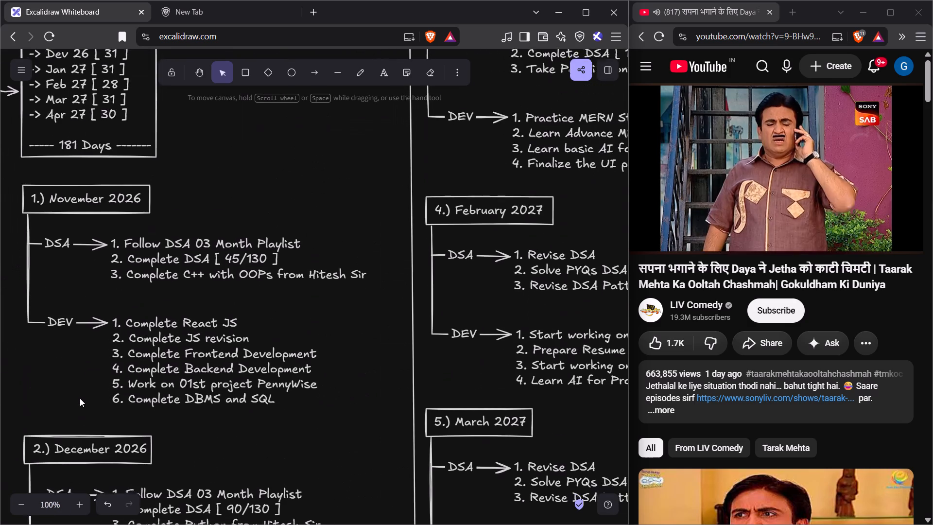
{"action": "scroll", "coordinate": [80, 398], "scroll_direction": "up", "scroll_amount": 1}
{"action": "scroll", "coordinate": [80, 398], "scroll_direction": "right", "scroll_amount": 3}
{"action": "scroll", "coordinate": [80, 398], "scroll_direction": "left", "scroll_amount": 1}
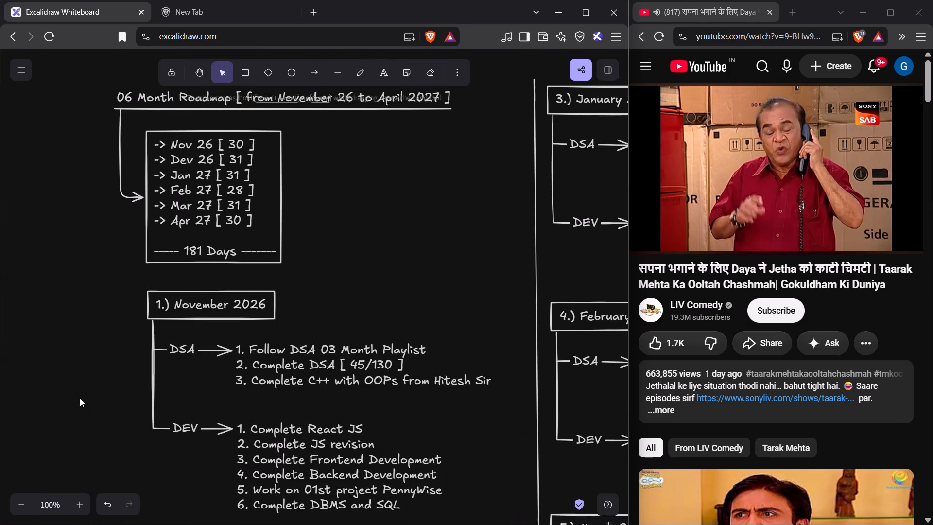
{"action": "scroll", "coordinate": [80, 398], "scroll_direction": "left", "scroll_amount": 3}
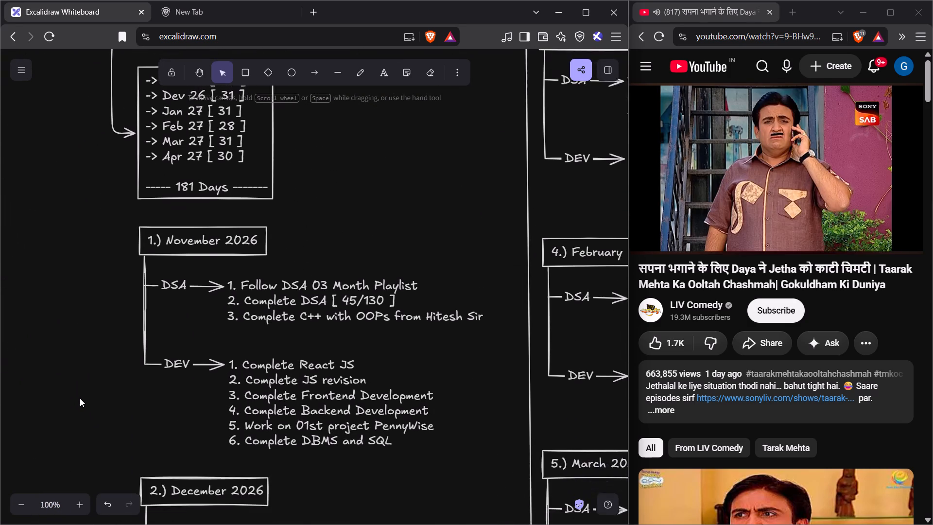
{"action": "scroll", "coordinate": [80, 398], "scroll_direction": "left", "scroll_amount": 1}
{"action": "scroll", "coordinate": [80, 398], "scroll_direction": "down", "scroll_amount": 3}
{"action": "scroll", "coordinate": [80, 398], "scroll_direction": "right", "scroll_amount": 1}
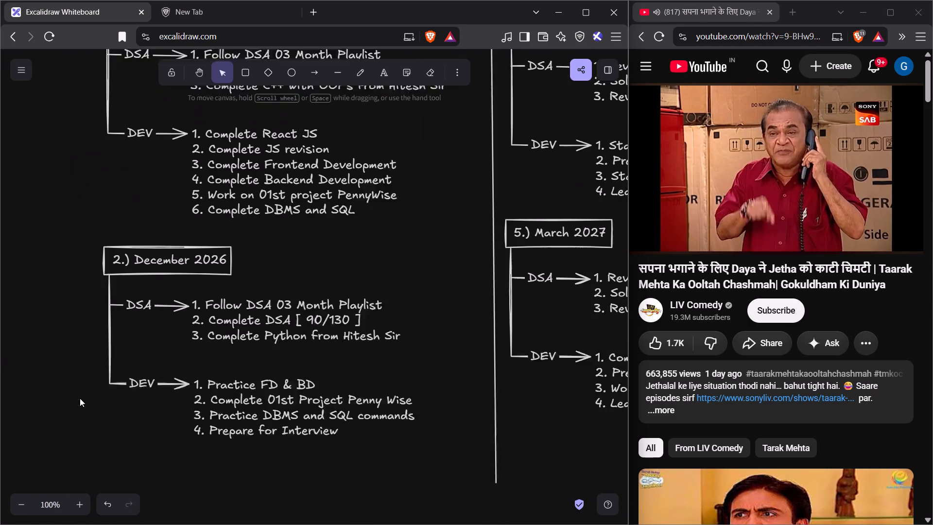
{"action": "scroll", "coordinate": [80, 398], "scroll_direction": "right", "scroll_amount": 1}
{"action": "scroll", "coordinate": [80, 398], "scroll_direction": "up", "scroll_amount": 5}
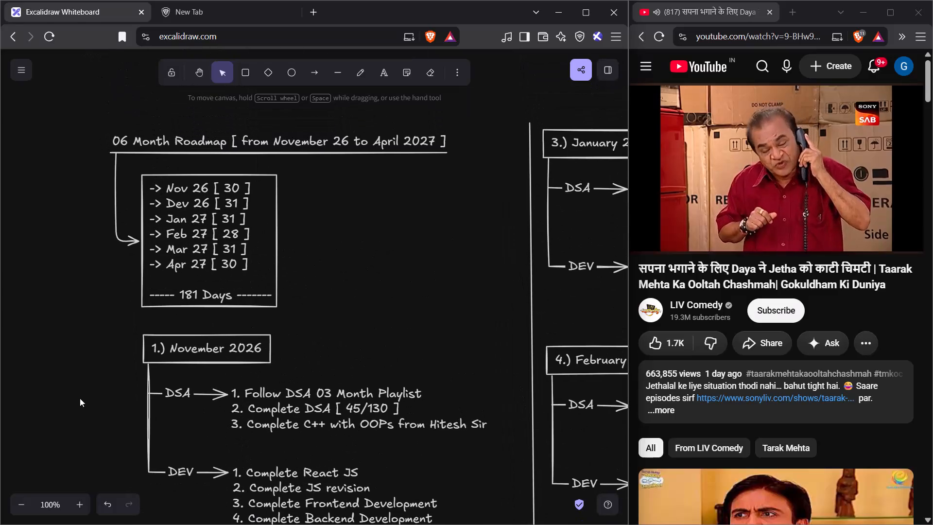
{"action": "scroll", "coordinate": [80, 398], "scroll_direction": "right", "scroll_amount": 2}
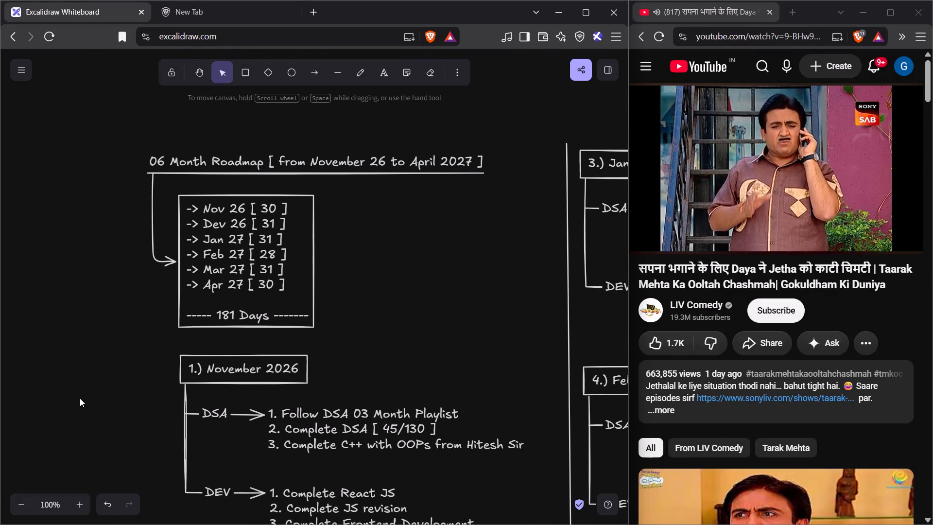
{"action": "scroll", "coordinate": [80, 398], "scroll_direction": "right", "scroll_amount": 1}
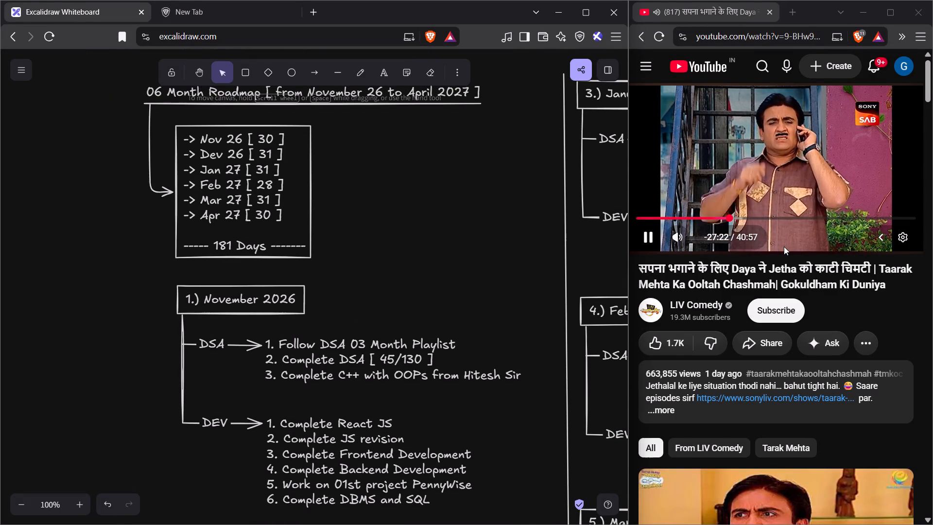
Switch to the YouTube window and pause the playing video.
{"action": "left_click", "coordinate": [797, 91]}
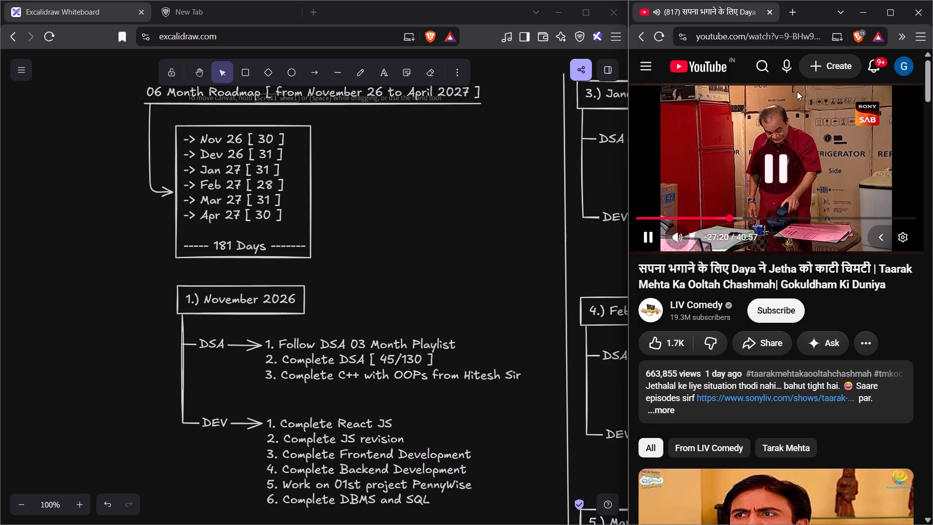